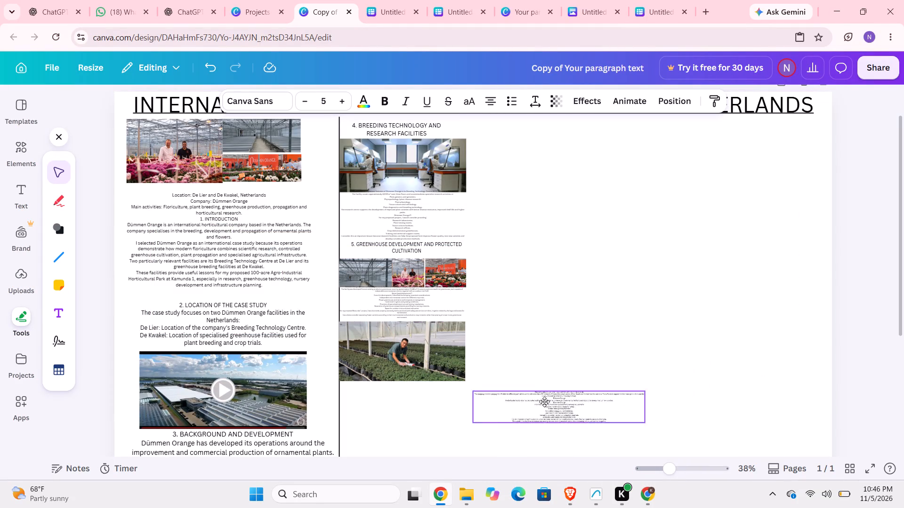
left_click_drag(544, 402, 419, 391)
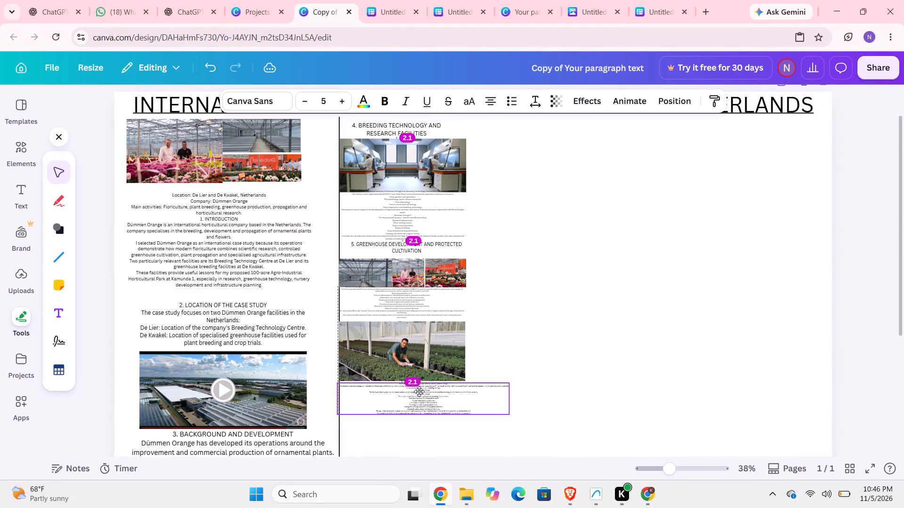
left_click_drag(419, 391, 423, 393)
left_click(593, 409)
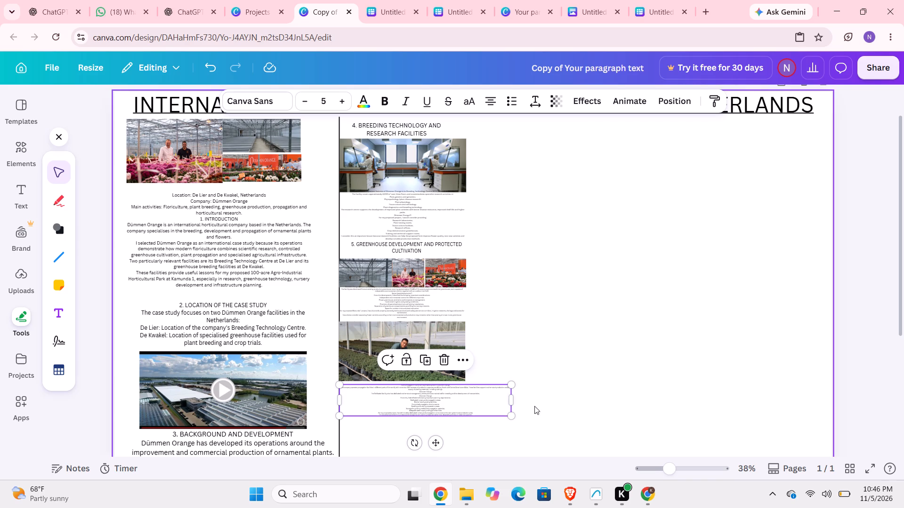
Narrow the section 6 text box to match the width of the nursery image above it.
left_click(493, 400)
left_click_drag(516, 400, 476, 400)
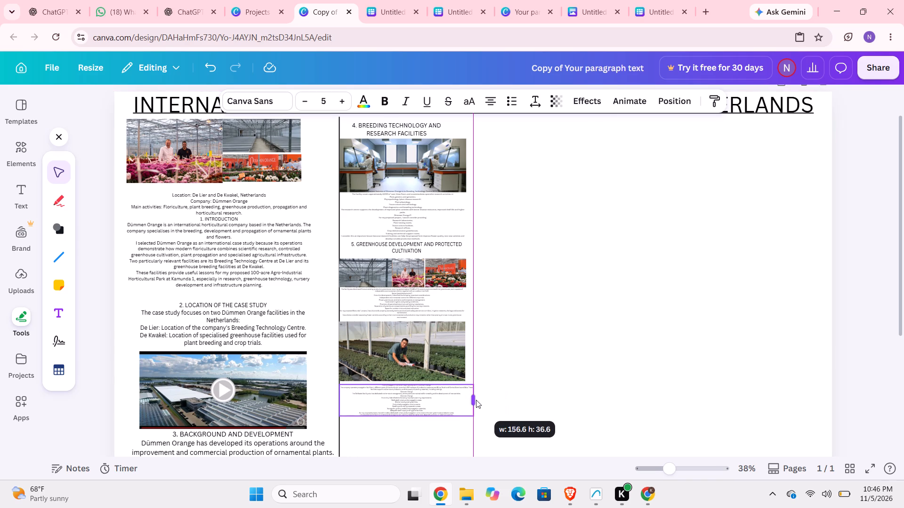
left_click_drag(476, 400, 471, 400)
left_click(532, 401)
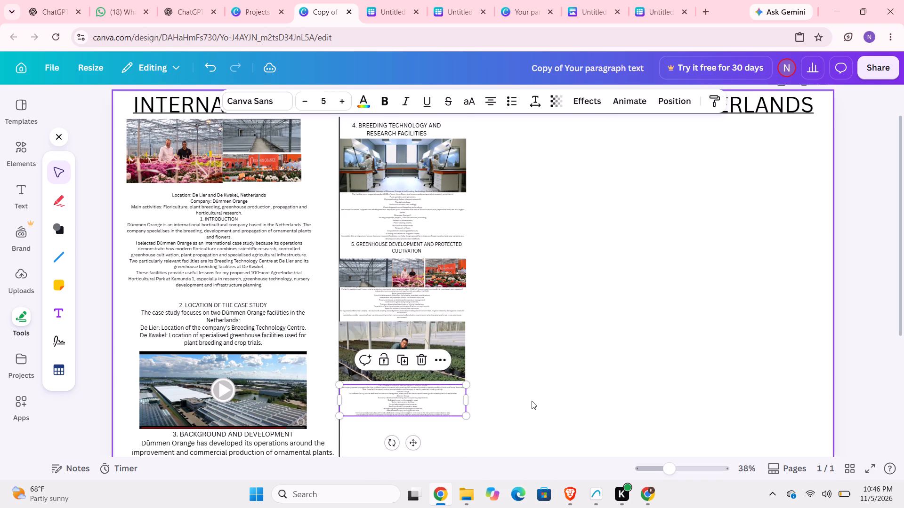
Examine the layout and legibility of sections 4 to 6 in the second column and the space remaining beneath them.
scroll(541, 393, "up", 1)
scroll(542, 396, "down", 1)
scroll(542, 396, "up", 1)
scroll(542, 397, "down", 1)
scroll(494, 350, "up", 1)
scroll(494, 350, "down", 1)
scroll(494, 350, "up", 2)
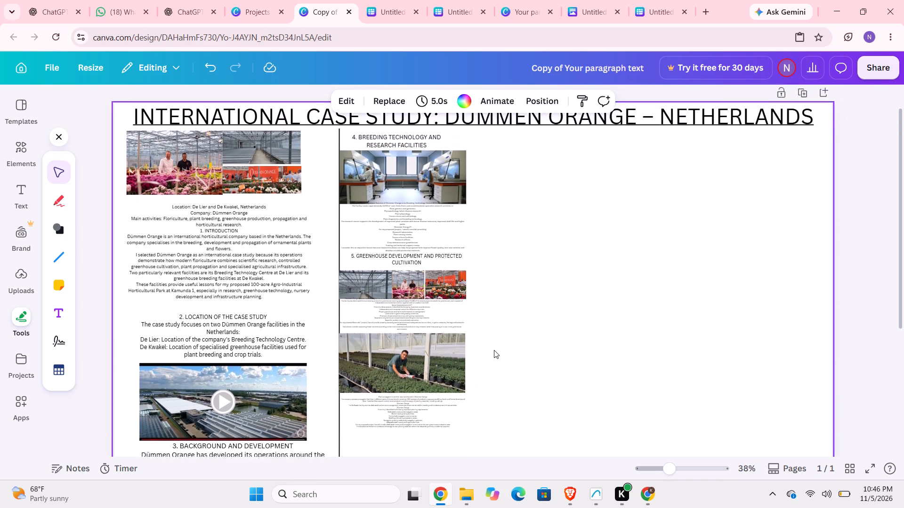
scroll(494, 350, "up", 2)
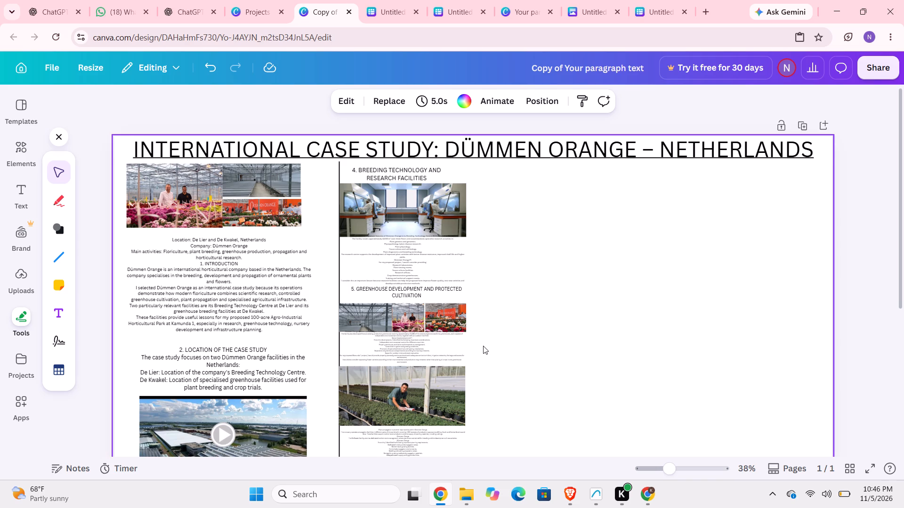
scroll(442, 287, "up", 2, "ctrl")
scroll(442, 287, "down", 1, "ctrl")
scroll(442, 287, "up", 7, "ctrl")
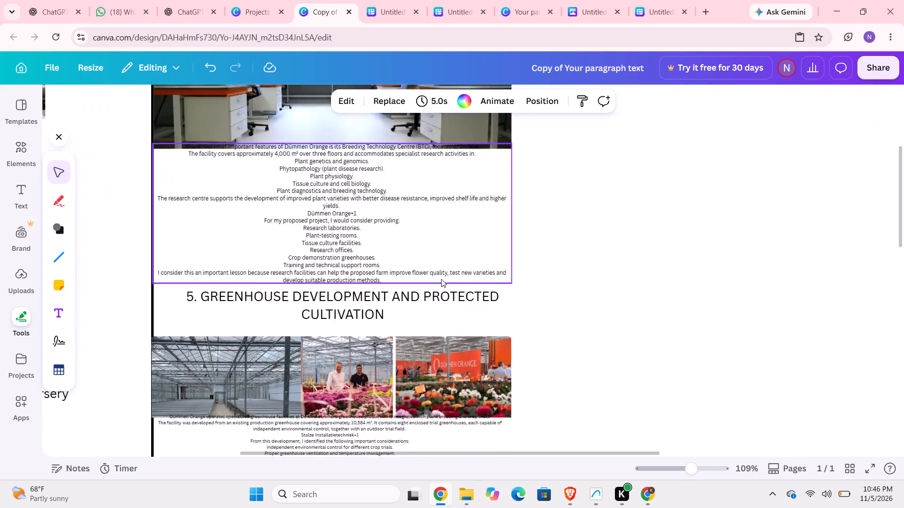
scroll(441, 279, "up", 2, "ctrl")
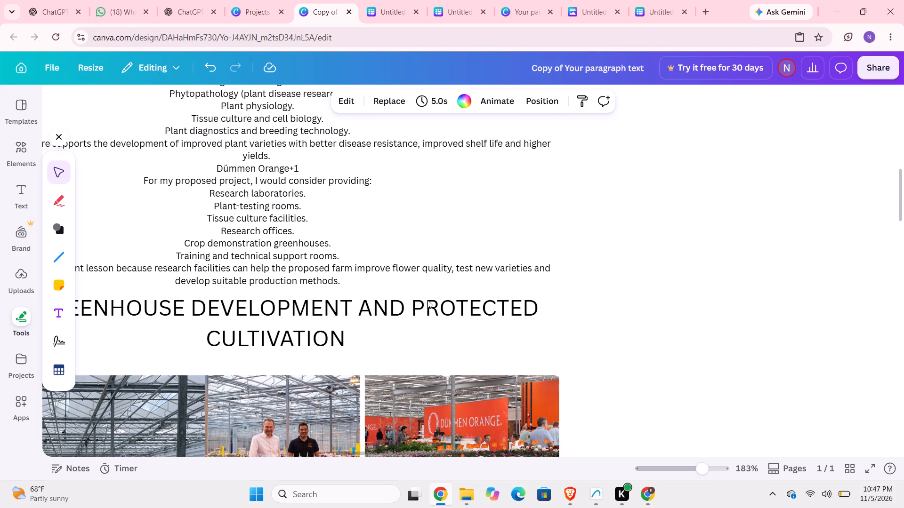
scroll(428, 300, "down", 7, "ctrl")
scroll(428, 300, "up", 1, "ctrl")
scroll(428, 300, "down", 1, "ctrl")
scroll(577, 331, "up", 1)
scroll(577, 331, "down", 1)
scroll(571, 340, "up", 1)
scroll(571, 340, "down", 6)
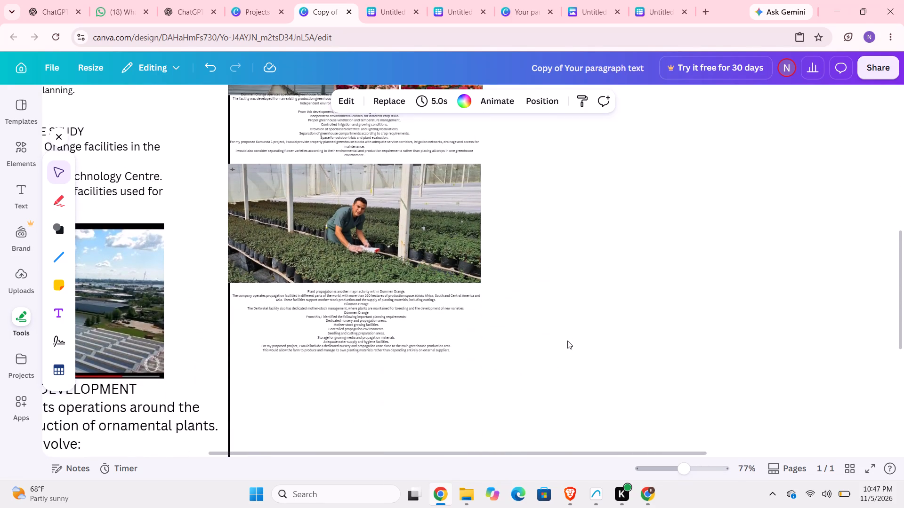
left_click(384, 394)
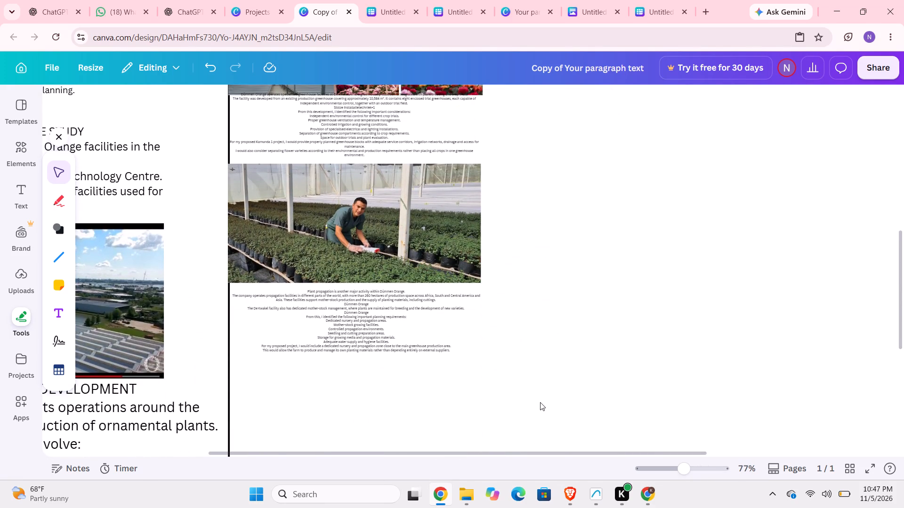
scroll(540, 402, "down", 3, "ctrl")
scroll(540, 402, "down", 5)
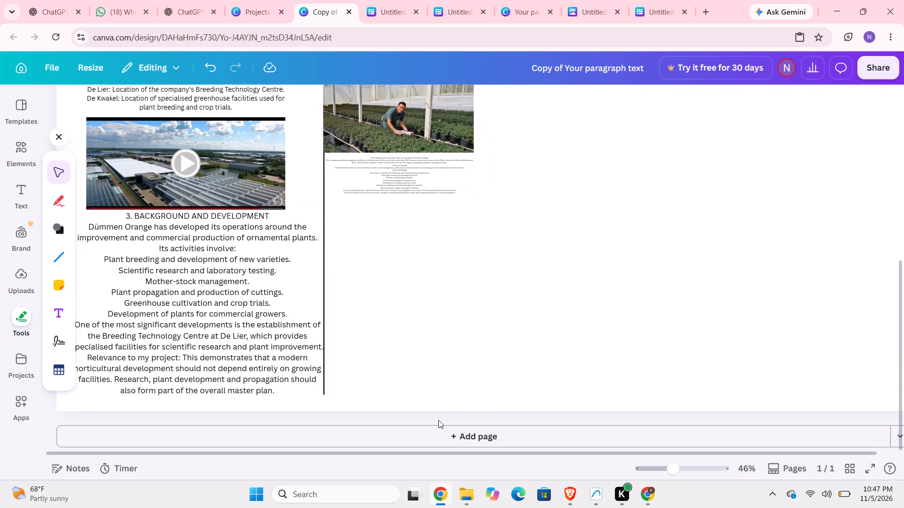
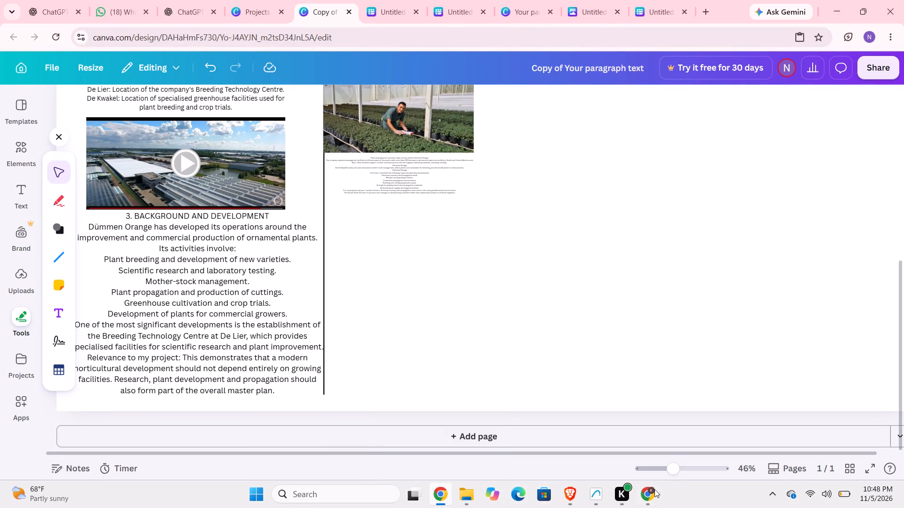
Review the section 6 text and the section 7 water supply and irrigation images in ChatGPT against the Canva layout.
left_click(647, 500)
left_click(641, 501)
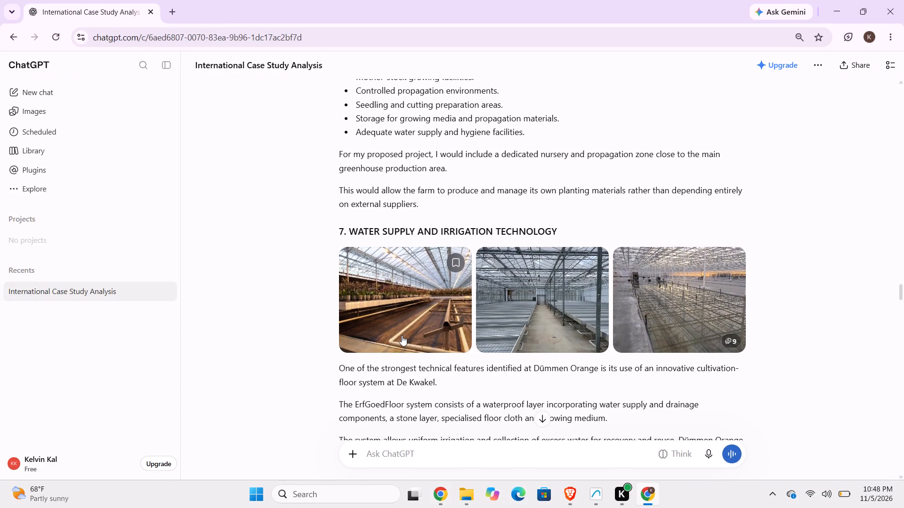
left_click(649, 490)
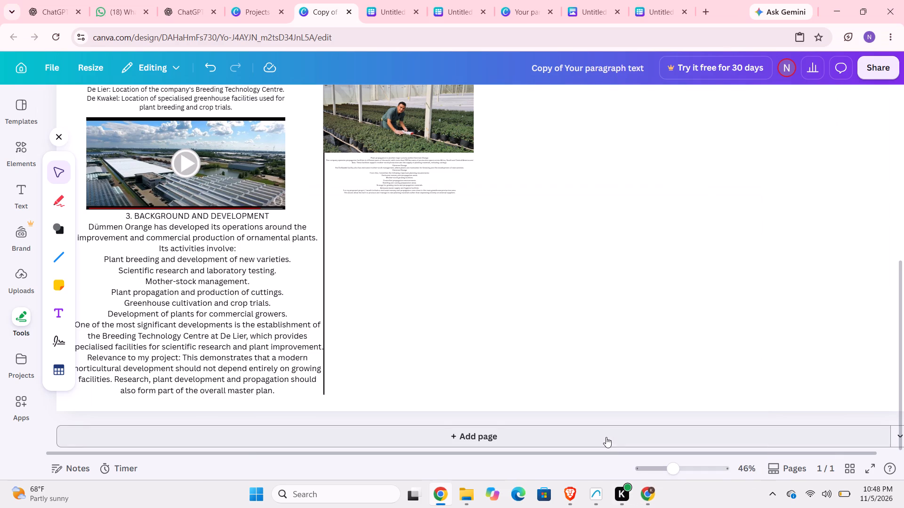
scroll(638, 493, "down", 1)
left_click(645, 507)
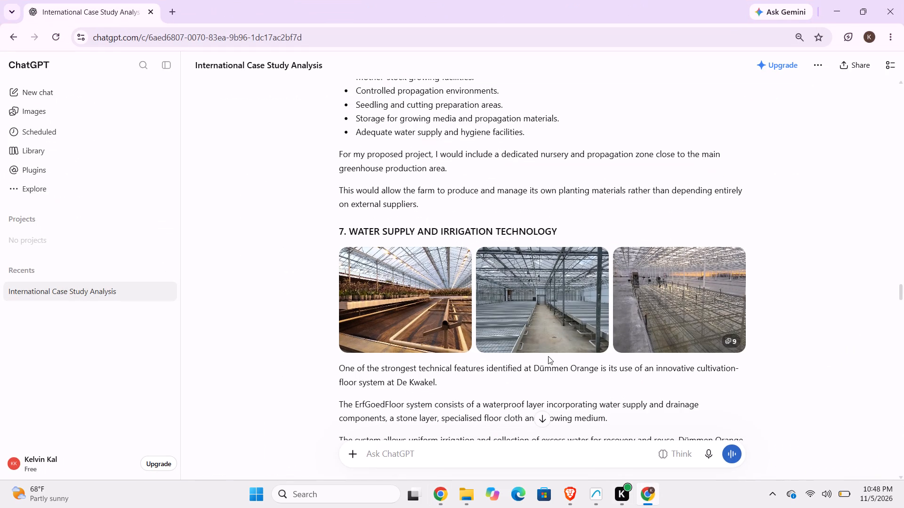
scroll(547, 340, "up", 5)
scroll(547, 340, "down", 1)
scroll(547, 340, "up", 1)
scroll(547, 340, "down", 2)
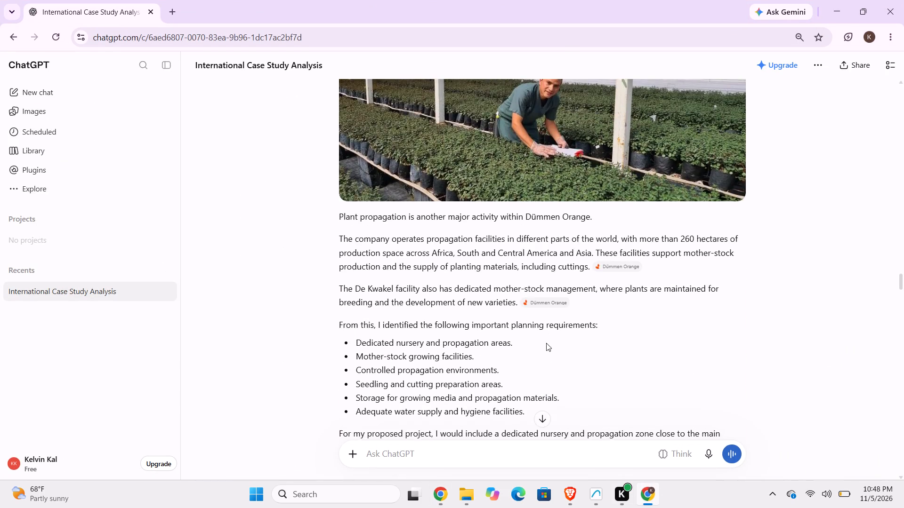
scroll(546, 343, "down", 3)
Copy the first section 7 greenhouse irrigation image from ChatGPT and paste it onto the Canva case study page.
left_click(428, 323)
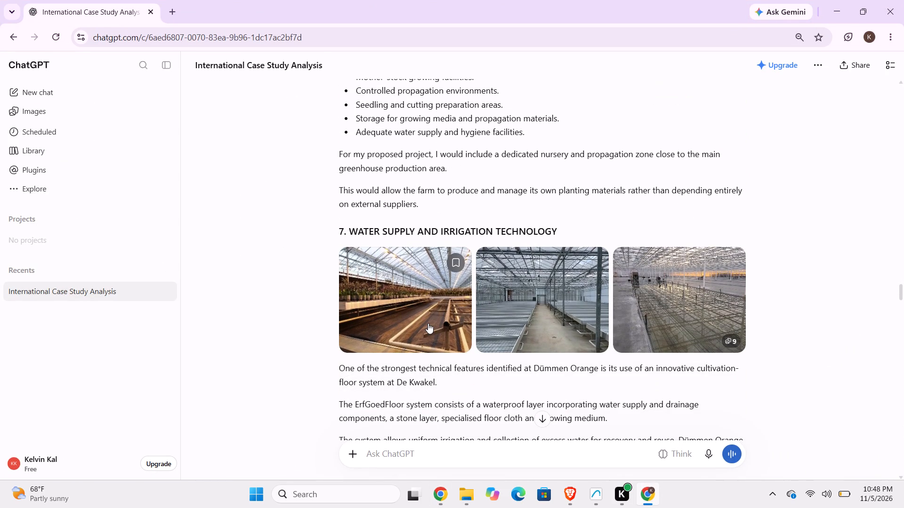
right_click(415, 314)
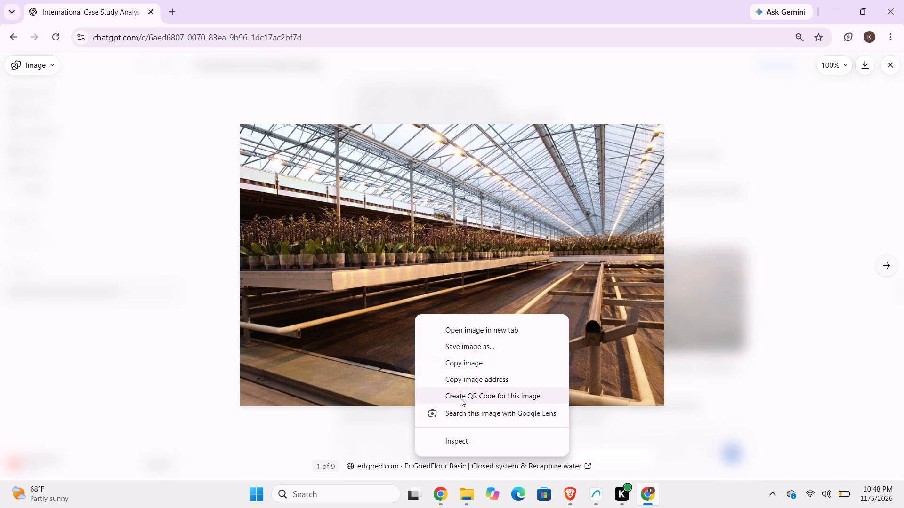
left_click(346, 361)
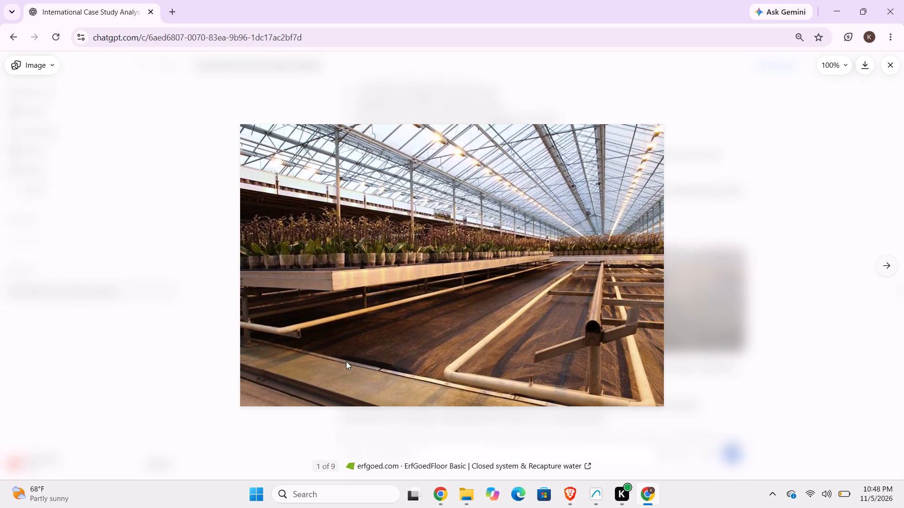
right_click(433, 328)
left_click(470, 381)
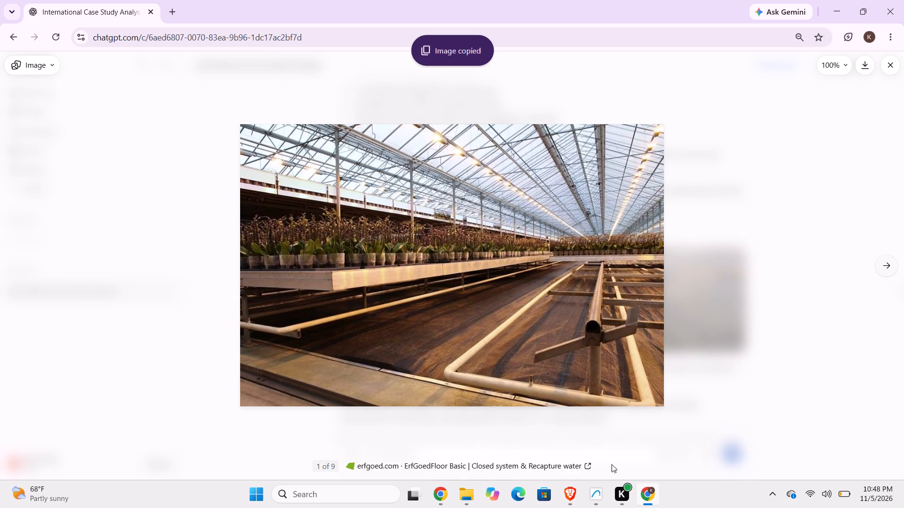
left_click(641, 488)
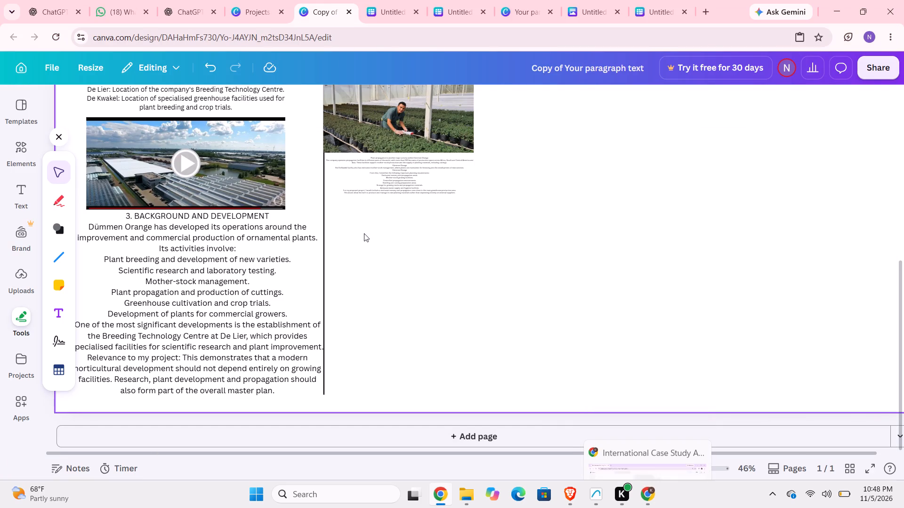
key("ctrl+v")
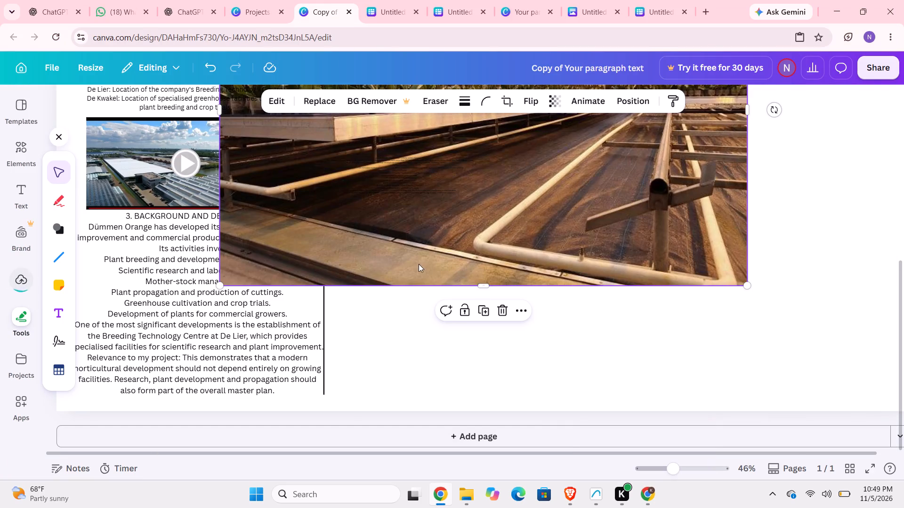
Shrink the pasted irrigation image and move it into the empty space beneath the section 6 text in the second column.
left_click_drag(497, 194, 636, 360)
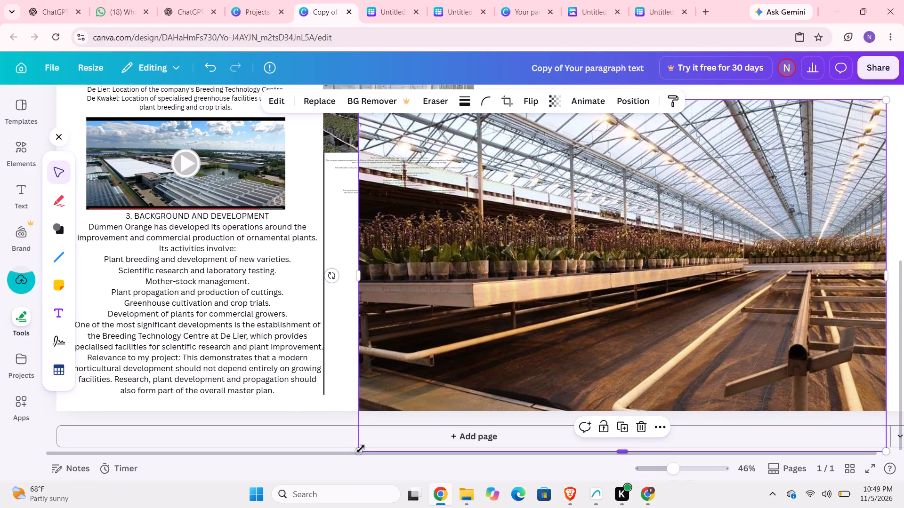
left_click_drag(360, 449, 654, 196)
left_click_drag(713, 169, 712, 178)
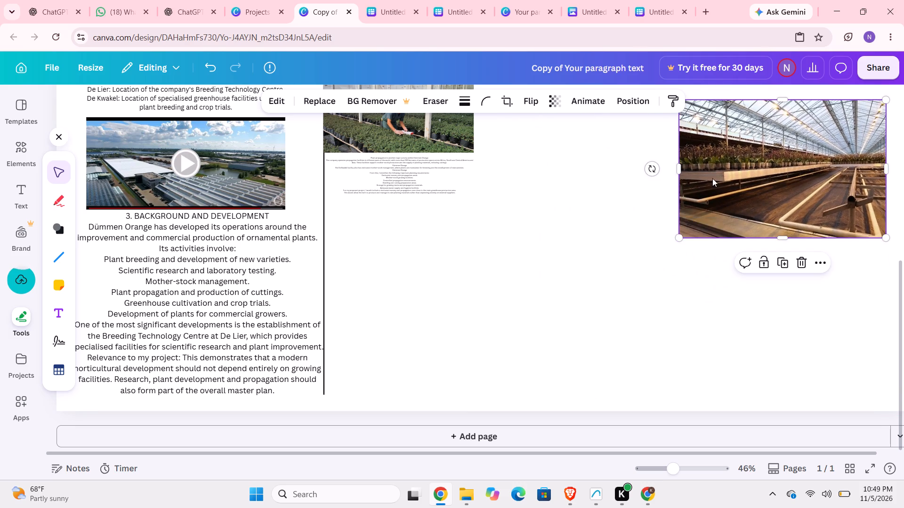
left_click_drag(712, 178, 389, 315)
left_click_drag(371, 293, 366, 278)
left_click_drag(352, 251, 342, 225)
left_click(342, 225)
left_click_drag(341, 218, 344, 224)
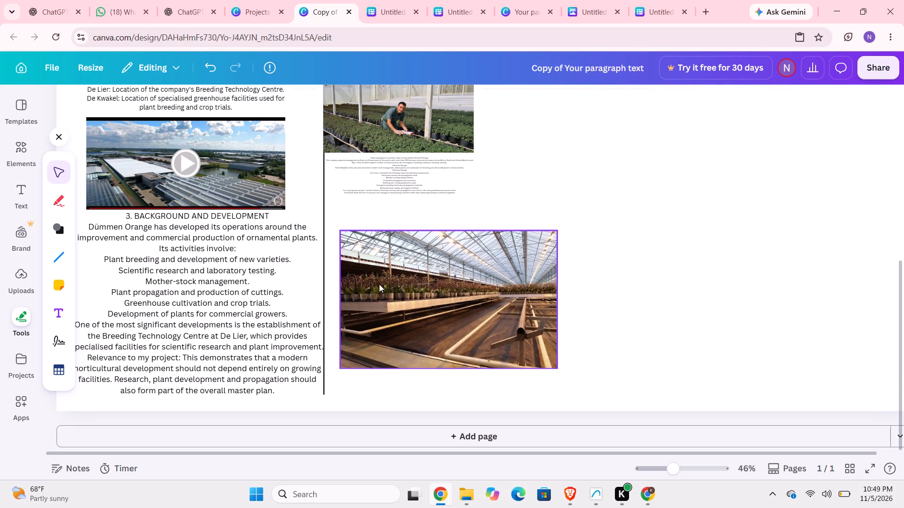
Scale the irrigation image down to about 52.5 high and place it just below the section 6 text, against the column divider.
left_click(556, 365)
left_click_drag(556, 365, 459, 215)
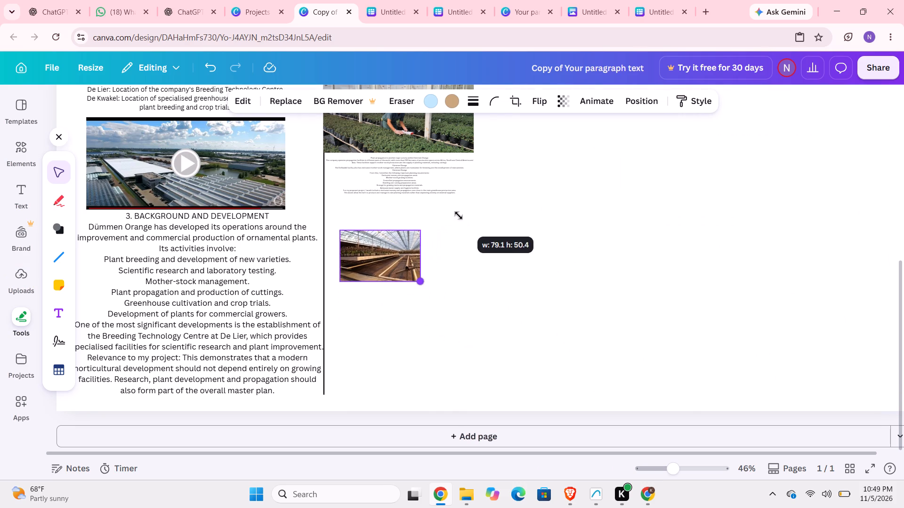
left_click_drag(459, 215, 458, 225)
left_click_drag(370, 258, 356, 222)
left_click_drag(369, 226, 367, 230)
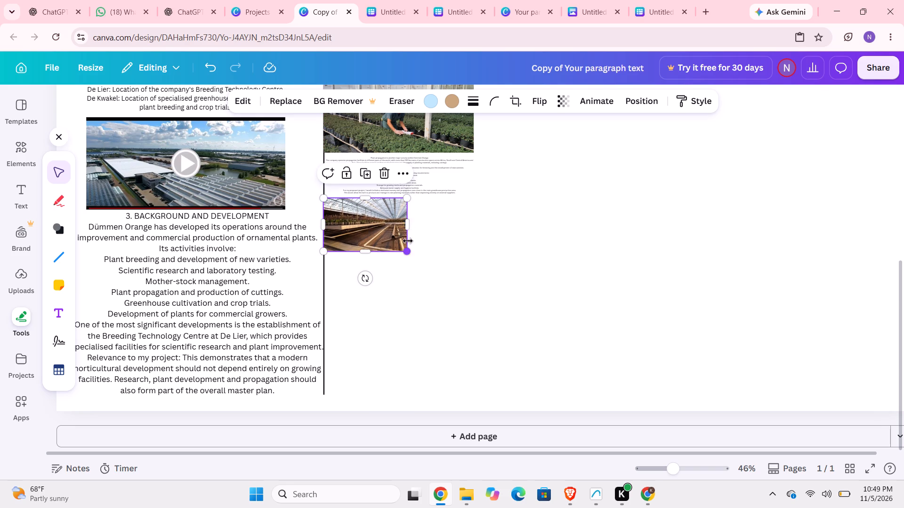
Adjust the irrigation image's width, extending it into a wide strip slightly wider than the nursery image above.
left_click_drag(407, 228, 430, 231)
left_click_drag(426, 231, 423, 231)
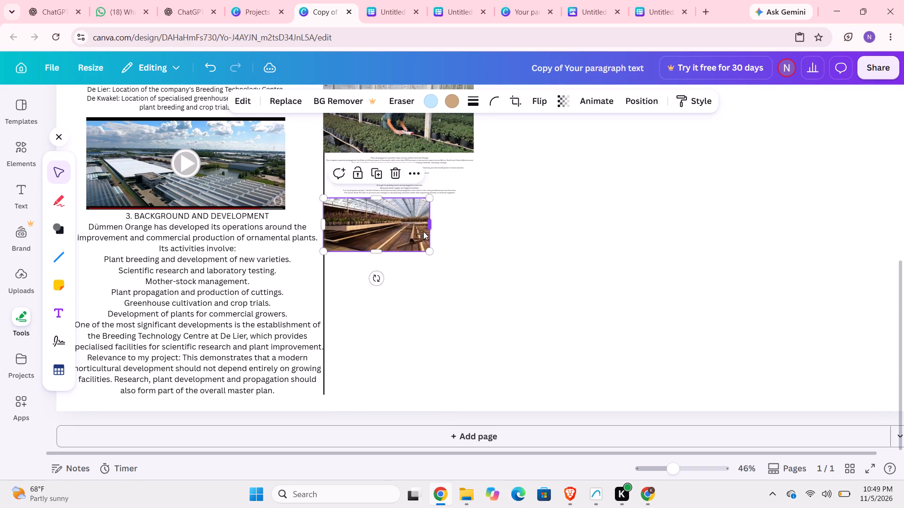
left_click_drag(423, 231, 407, 231)
left_click_drag(414, 224, 440, 227)
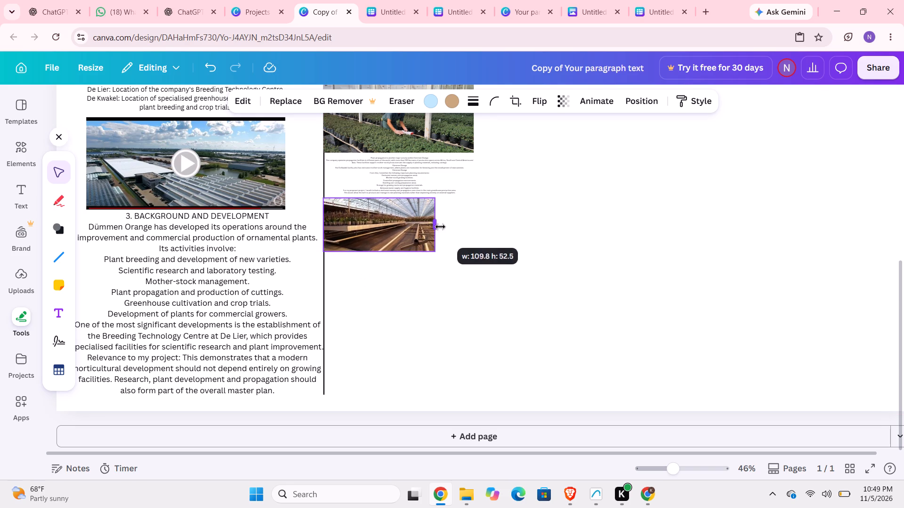
left_click_drag(440, 227, 409, 222)
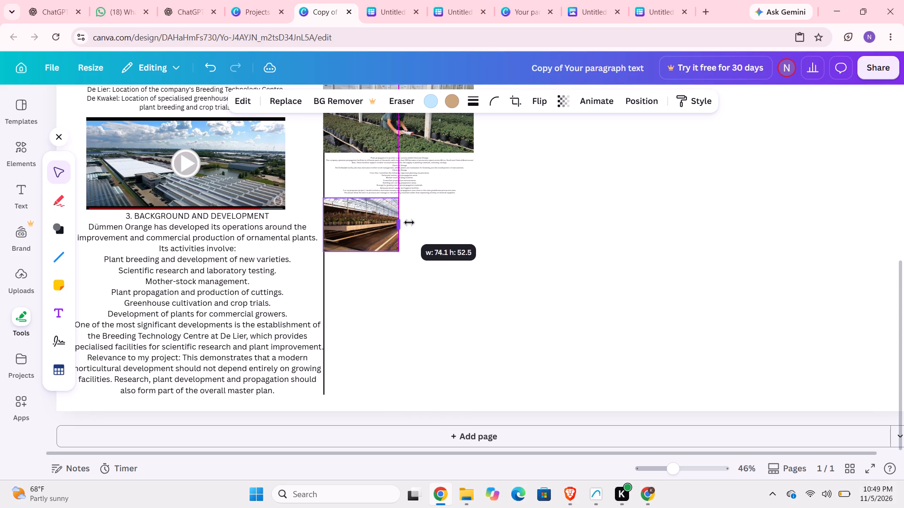
left_click_drag(409, 222, 496, 238)
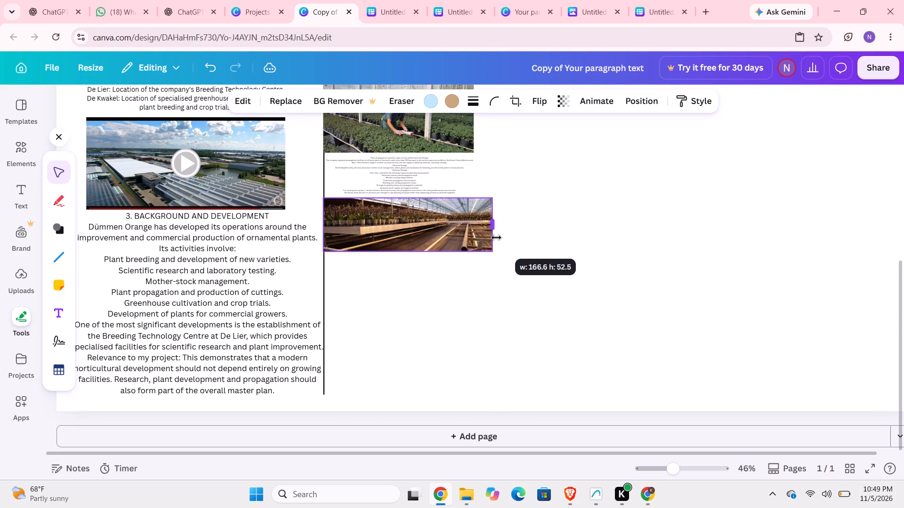
left_click_drag(496, 238, 504, 240)
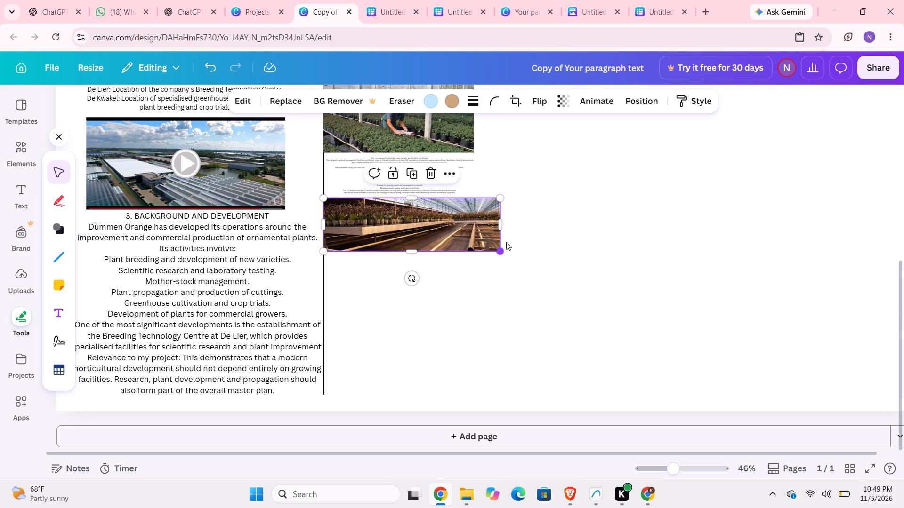
Scale the irrigation strip down to a thumbnail about a third of the nursery image's width and increase its height.
left_click_drag(500, 250, 382, 231)
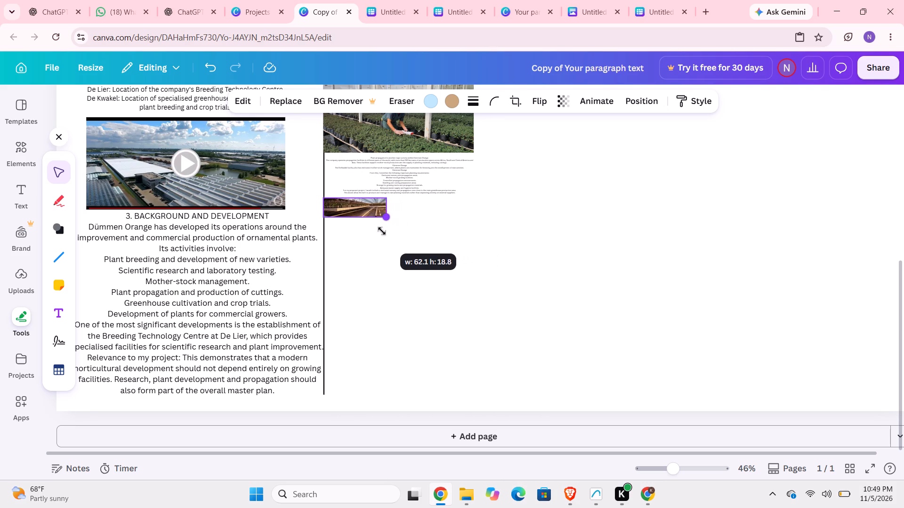
left_click_drag(382, 231, 357, 227)
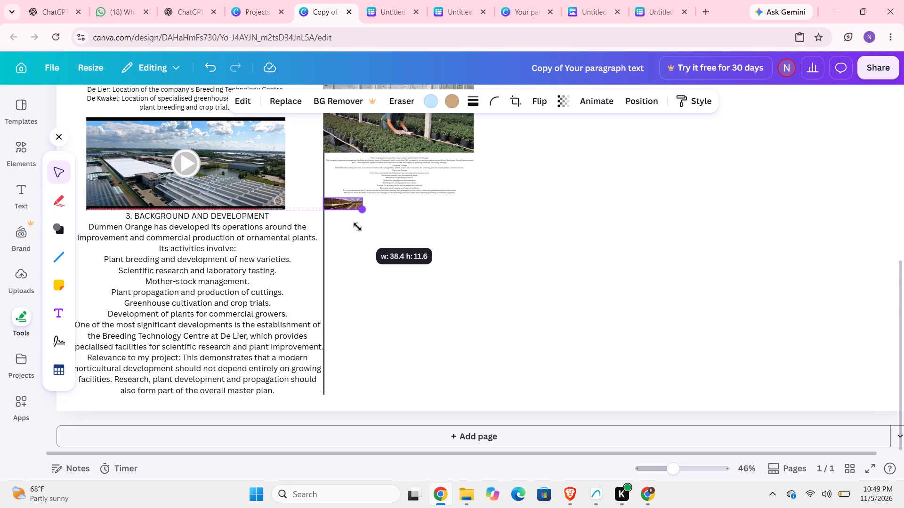
left_click_drag(357, 227, 359, 229)
left_click_drag(341, 211, 341, 219)
left_click_drag(364, 219, 367, 227)
left_click(437, 237)
Examine the whole page at 38% zoom, comparing the image sizes and the space remaining in the second column.
scroll(433, 314, "up", 5)
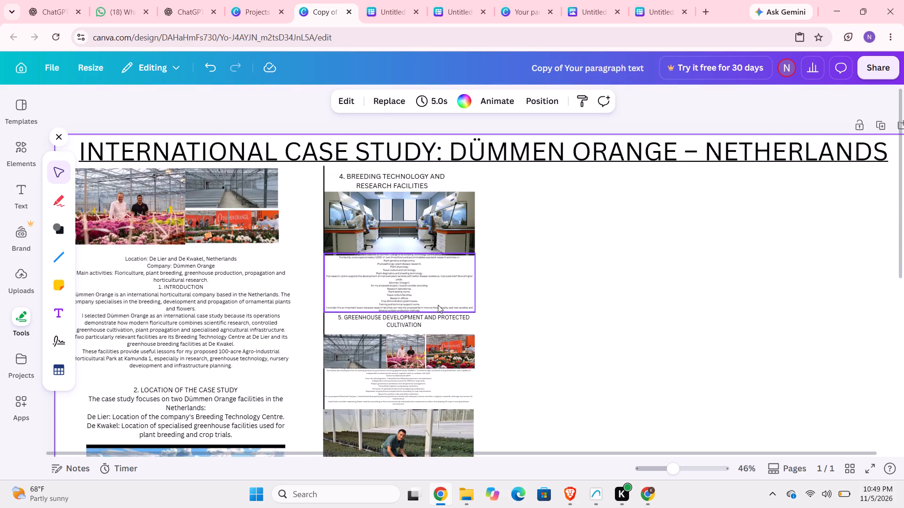
scroll(442, 312, "down", 3)
scroll(449, 323, "up", 4)
scroll(453, 339, "down", 2)
scroll(460, 363, "up", 1)
scroll(465, 370, "down", 1)
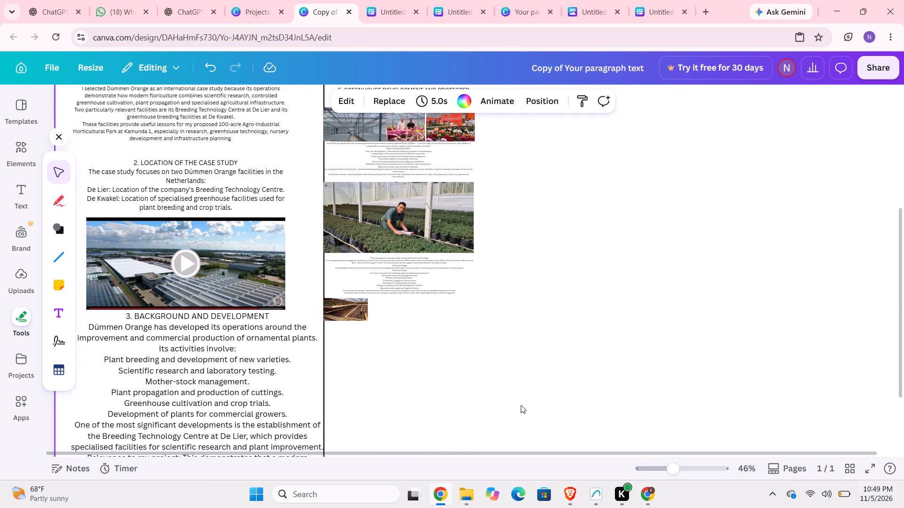
scroll(602, 351, "up", 1)
scroll(602, 351, "down", 1)
scroll(604, 350, "up", 1)
scroll(604, 354, "down", 1)
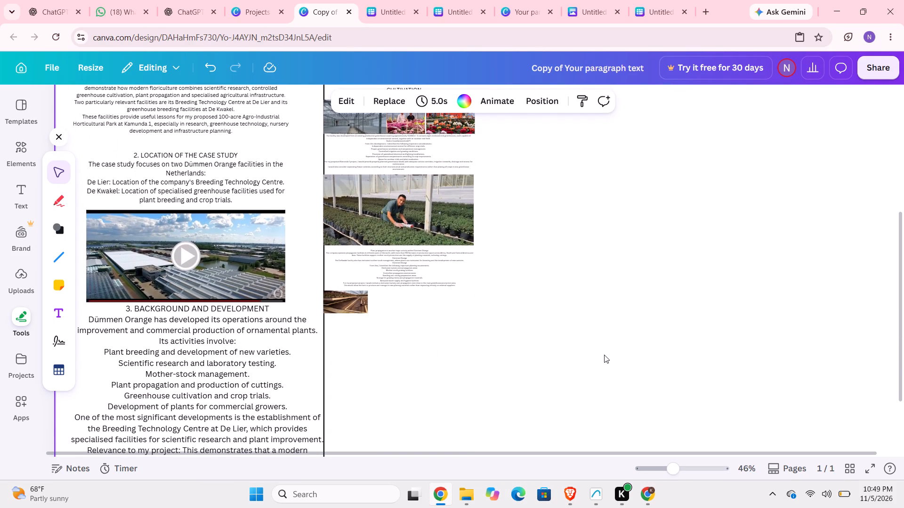
scroll(604, 355, "down", 1, "ctrl")
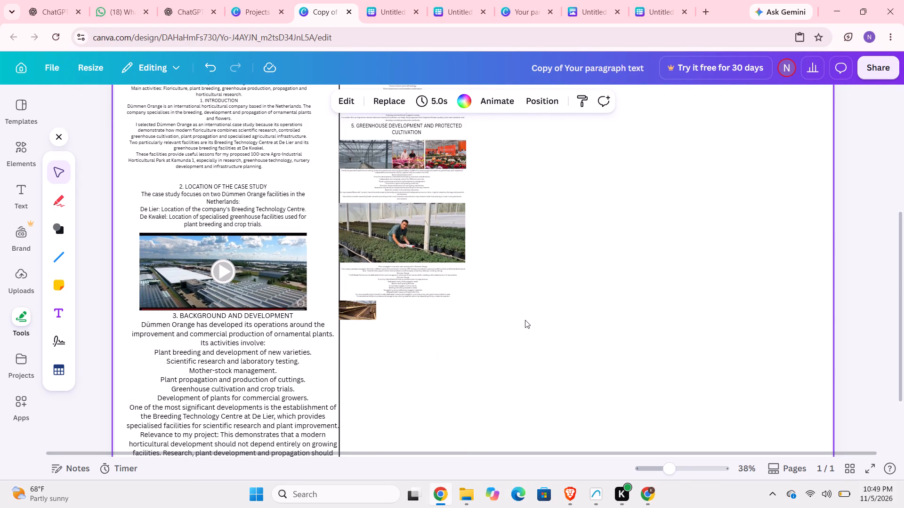
middle_click_drag(536, 312, 537, 388)
scroll(502, 330, "down", 1)
middle_click_drag(502, 330, 499, 374)
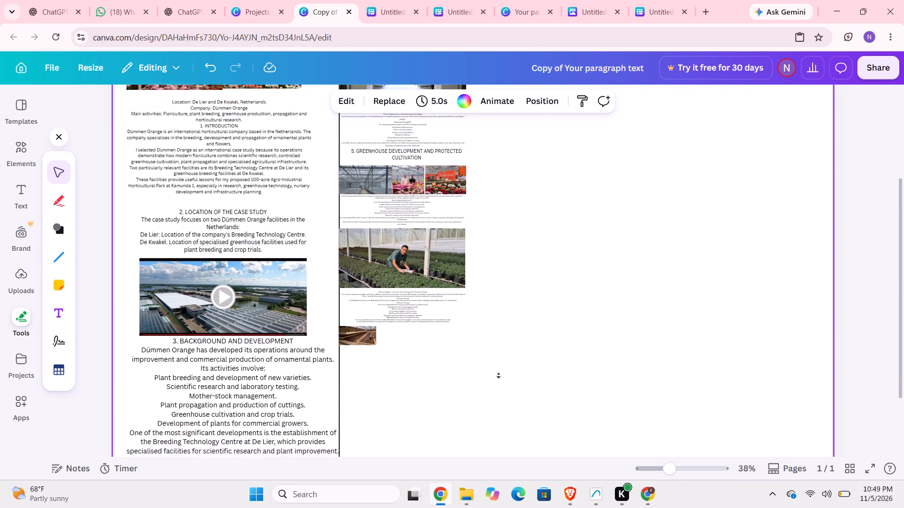
middle_click_drag(499, 374, 498, 393)
middle_click_drag(490, 317, 484, 436)
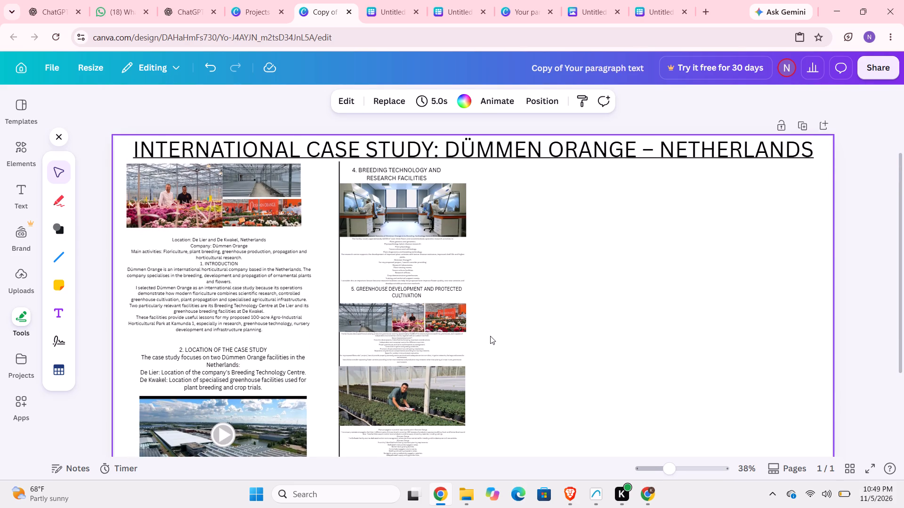
scroll(434, 290, "up", 3)
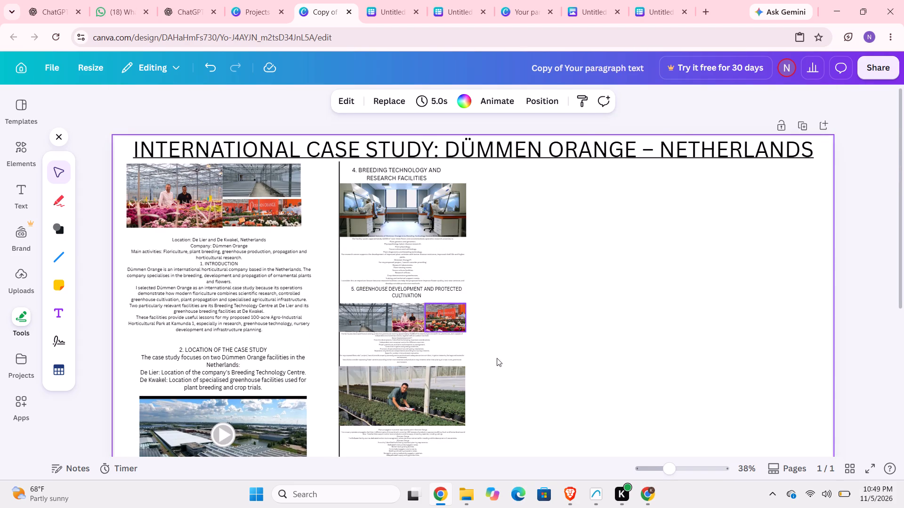
scroll(502, 368, "down", 2)
scroll(508, 403, "up", 2)
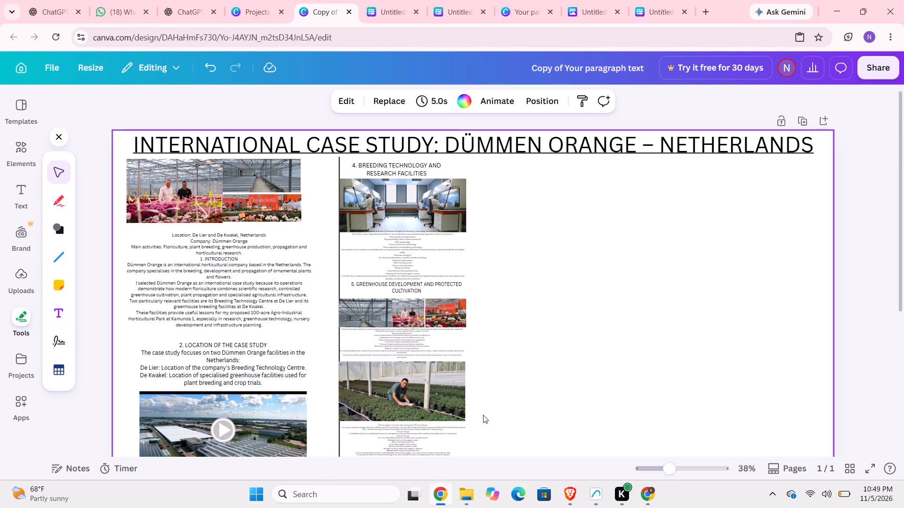
scroll(481, 416, "up", 1)
scroll(479, 416, "down", 1)
scroll(478, 373, "up", 1)
scroll(478, 373, "down", 1)
scroll(478, 373, "up", 1)
scroll(478, 373, "down", 1)
scroll(478, 373, "up", 1)
scroll(502, 388, "down", 6)
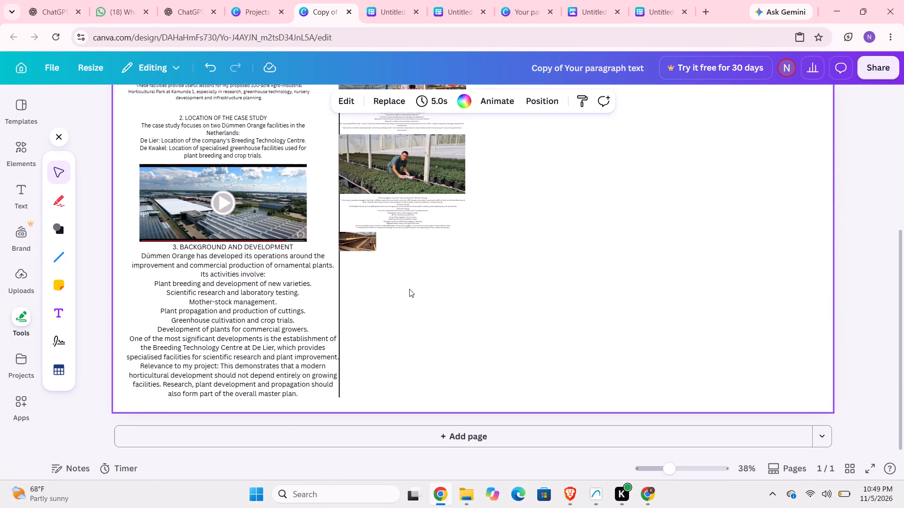
Enlarge the irrigation thumbnail slightly and extend its bottom edge to make it taller.
left_click(375, 251)
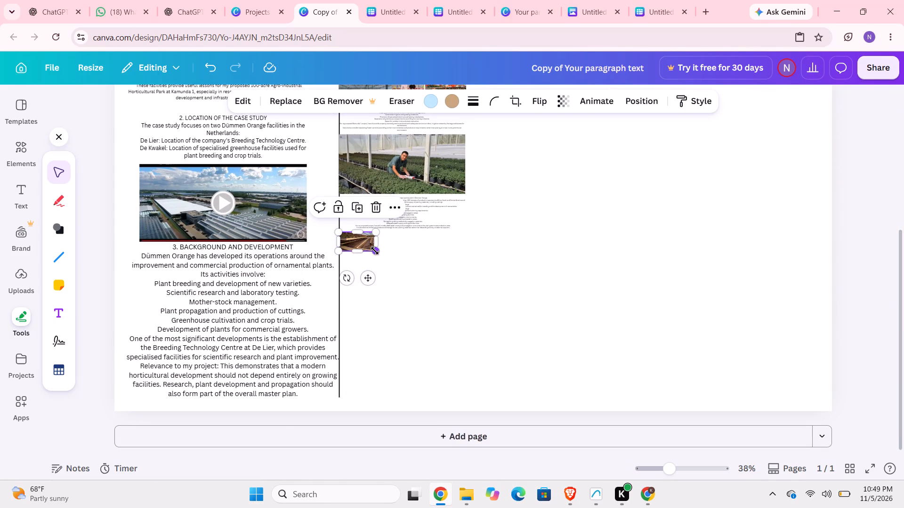
left_click_drag(375, 251, 380, 262)
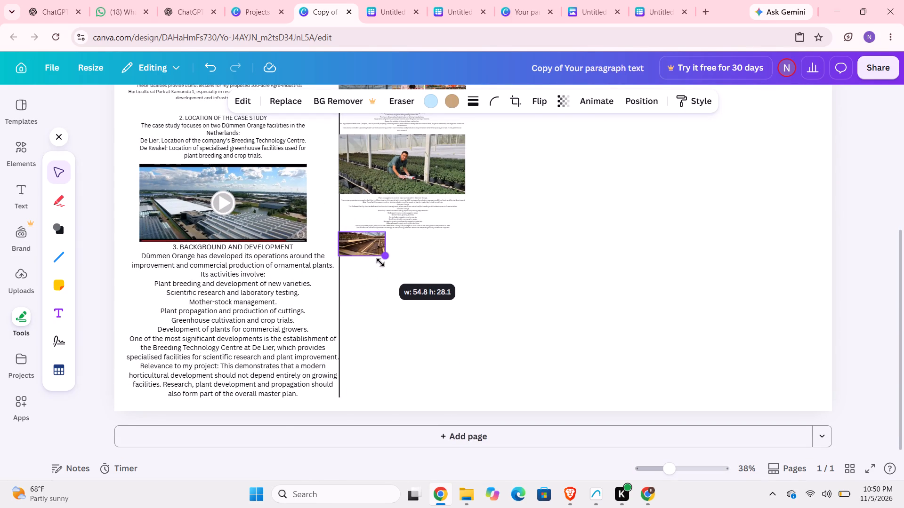
left_click_drag(380, 262, 369, 267)
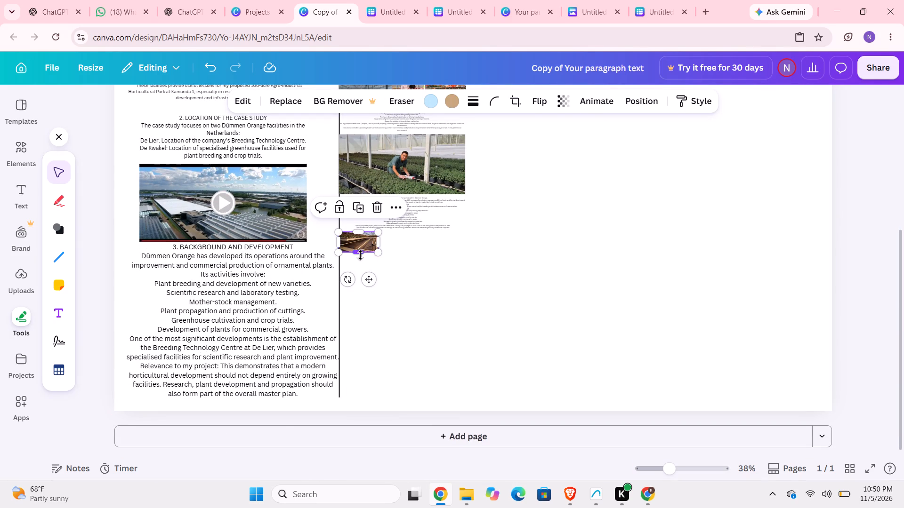
left_click_drag(360, 255, 361, 261)
left_click(454, 268)
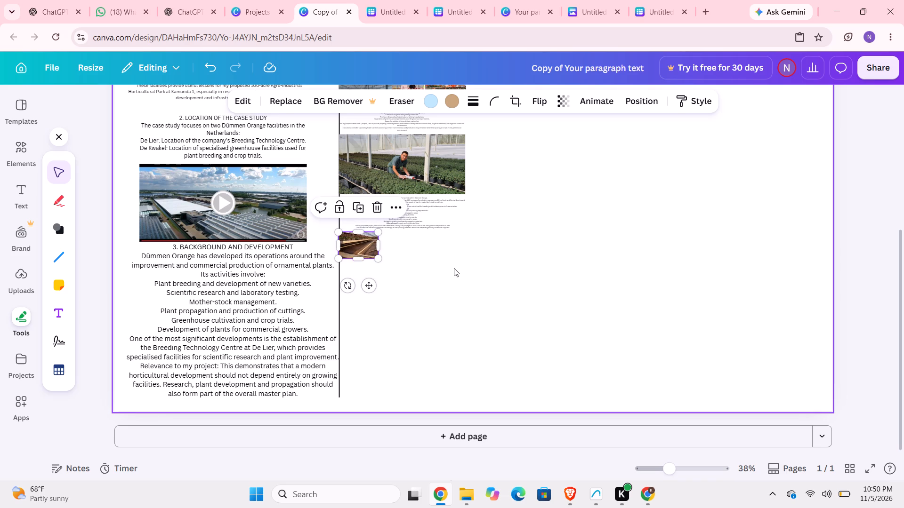
left_click(643, 497)
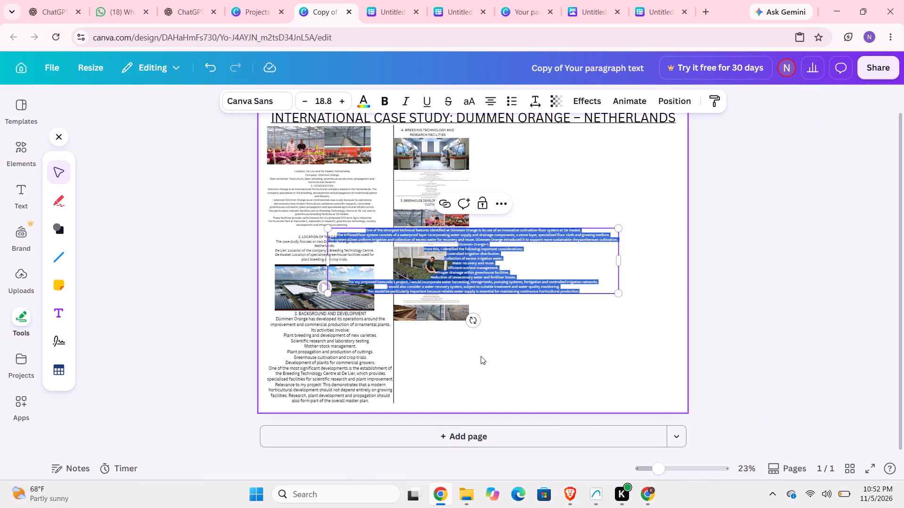
Move the pasted section 7 text box into the empty area beneath the irrigation images, starting at the vertical divider line.
left_click_drag(563, 251, 589, 294)
left_click_drag(562, 262, 578, 318)
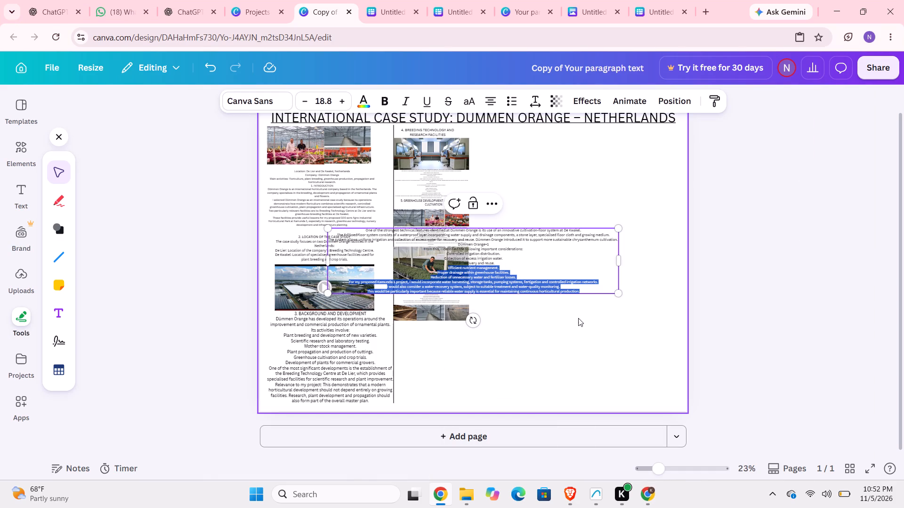
left_click_drag(578, 318, 580, 324)
left_click(592, 350)
left_click(579, 270)
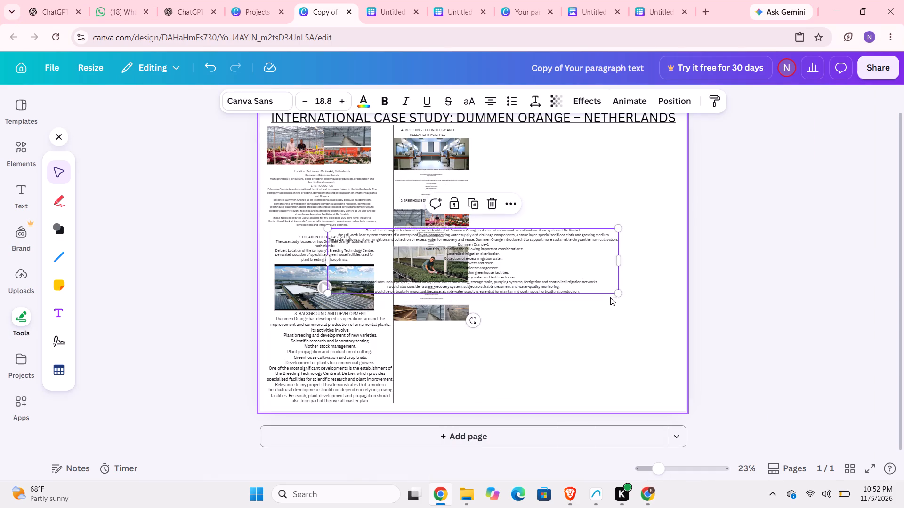
left_click_drag(605, 294, 616, 327)
left_click(612, 323)
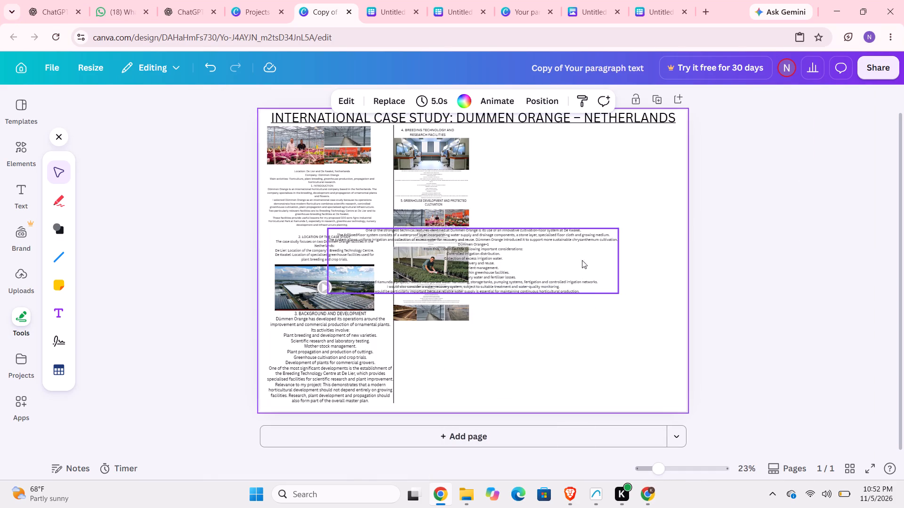
left_click_drag(579, 253, 646, 354)
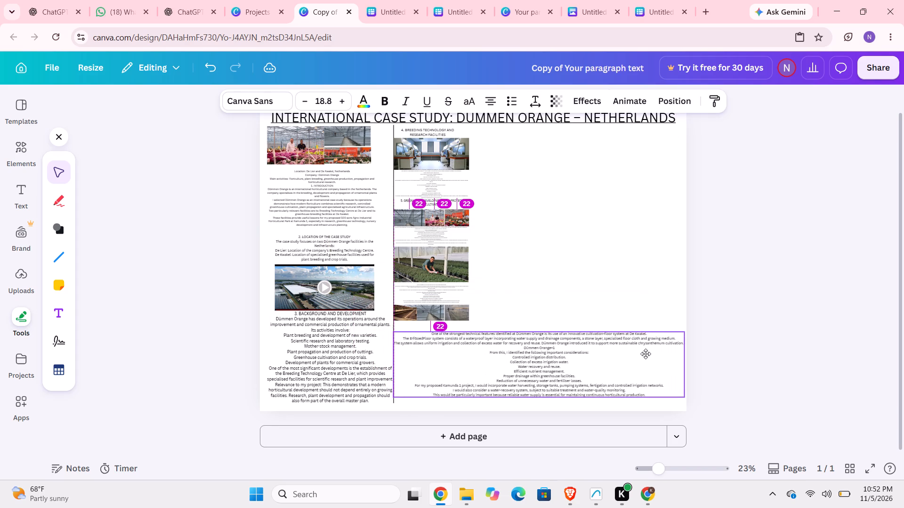
left_click_drag(646, 354, 645, 349)
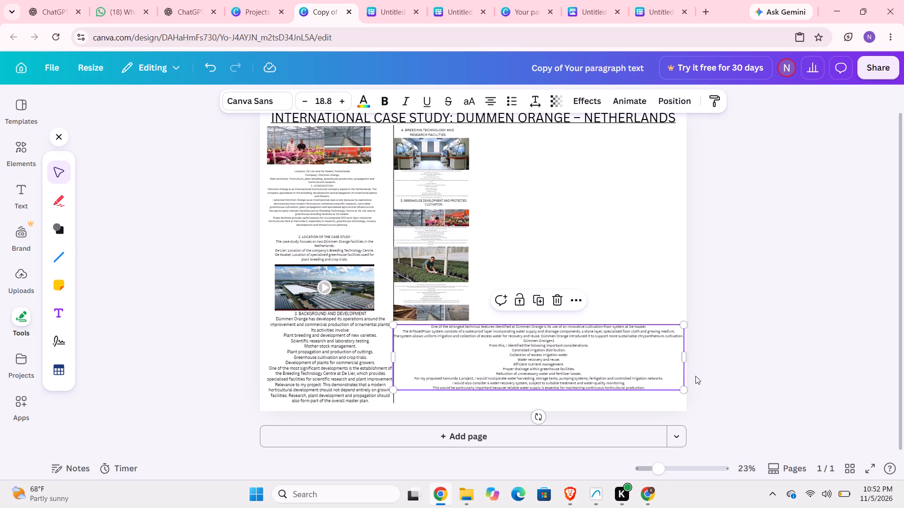
Scale the section 7 text box down to the width of the image column, at font size 4.9.
left_click_drag(685, 388, 456, 376)
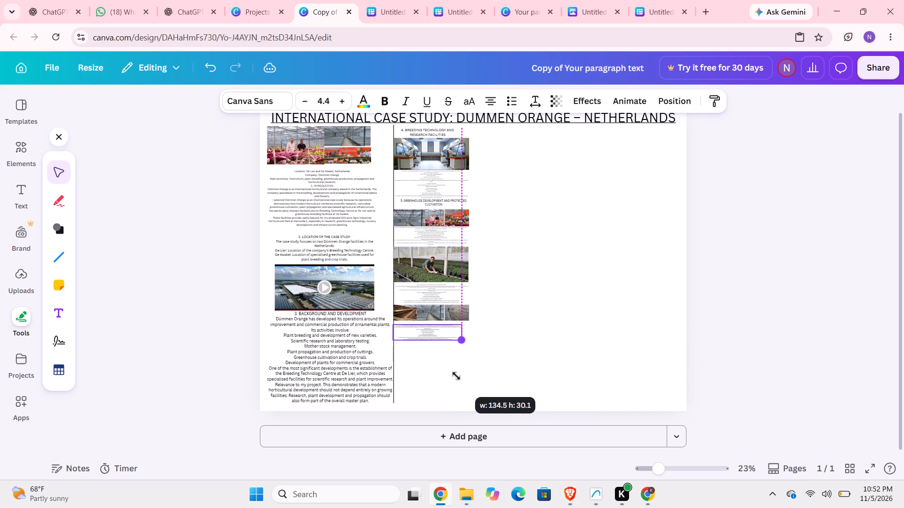
left_click_drag(456, 376, 464, 374)
left_click(428, 339)
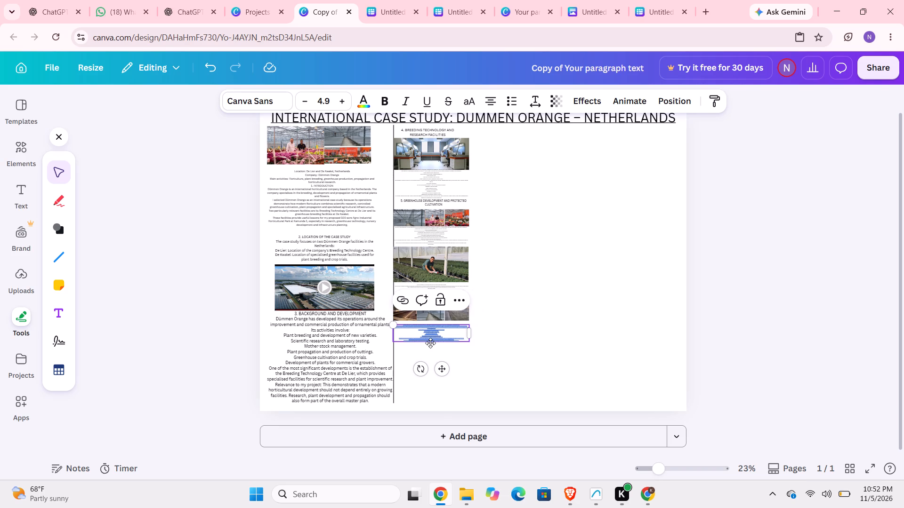
left_click(433, 353)
Nudge the section 7 text box slightly lower beneath the irrigation images, lined up with the column's left edge.
left_click(429, 342)
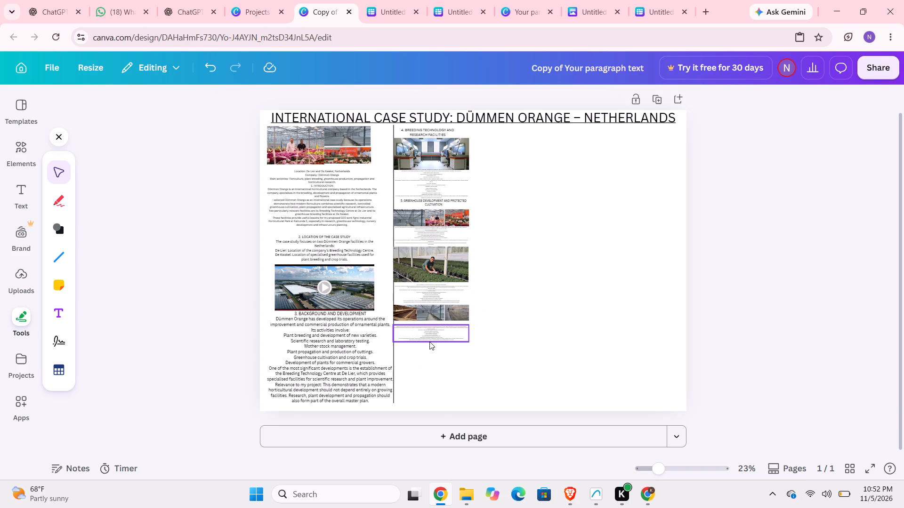
left_click(429, 340)
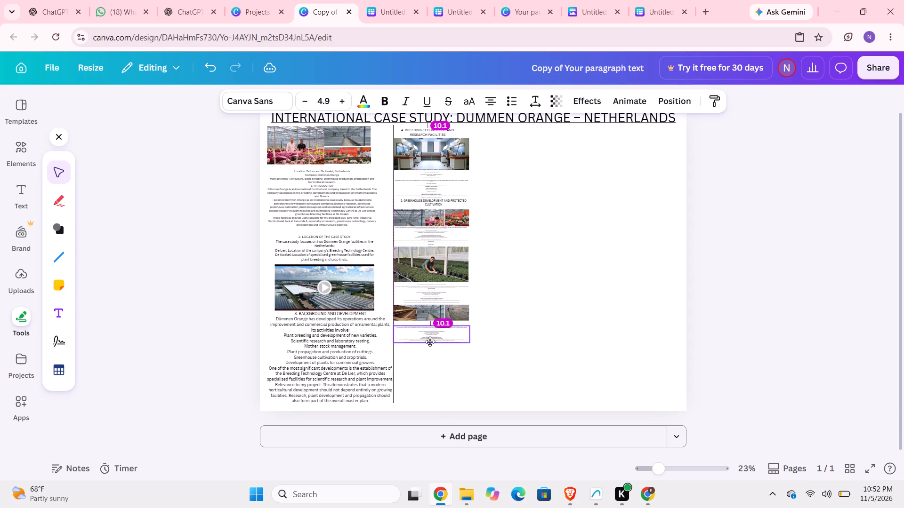
left_click(473, 346)
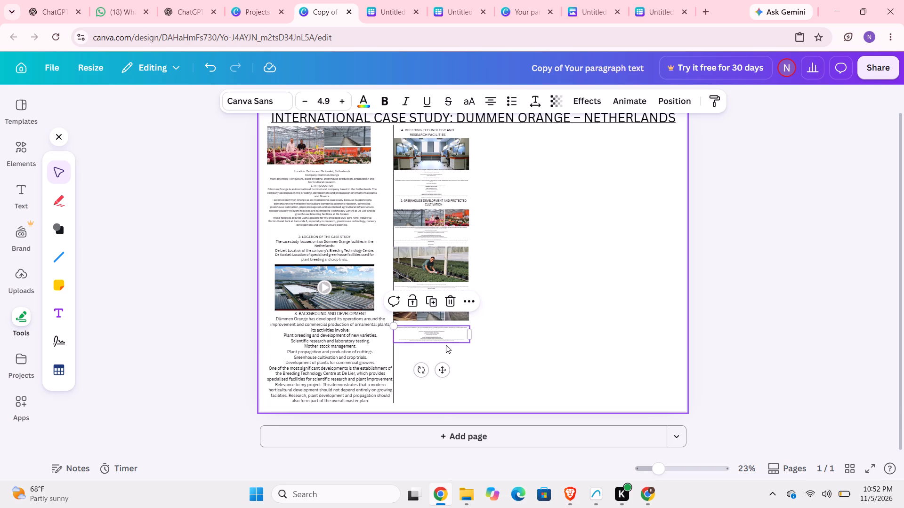
left_click(436, 343)
left_click(429, 341)
left_click(429, 341)
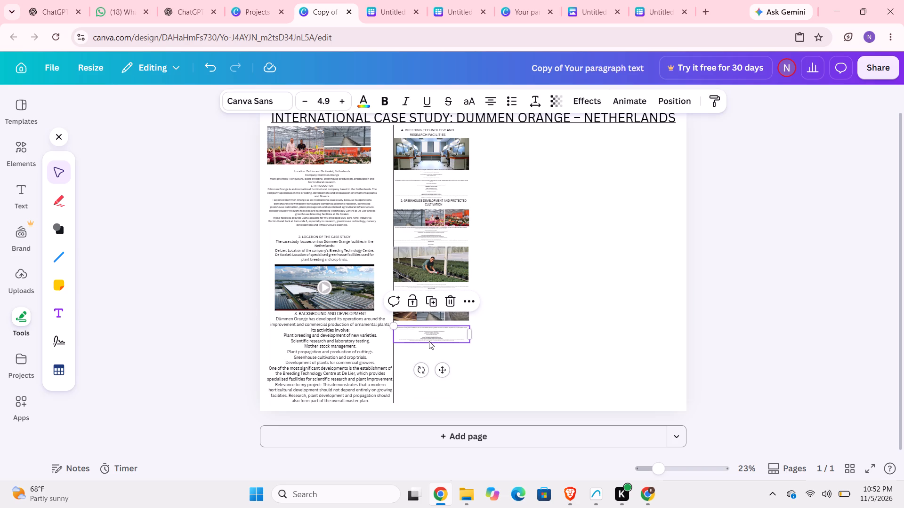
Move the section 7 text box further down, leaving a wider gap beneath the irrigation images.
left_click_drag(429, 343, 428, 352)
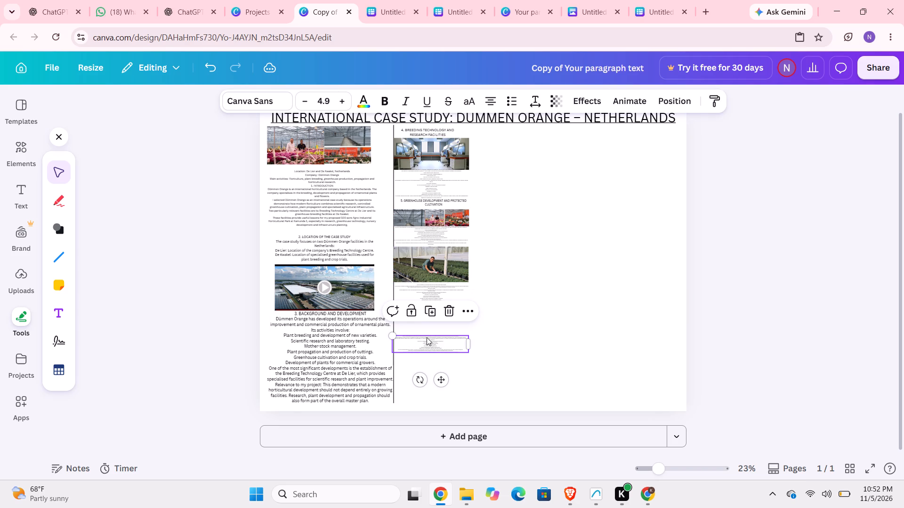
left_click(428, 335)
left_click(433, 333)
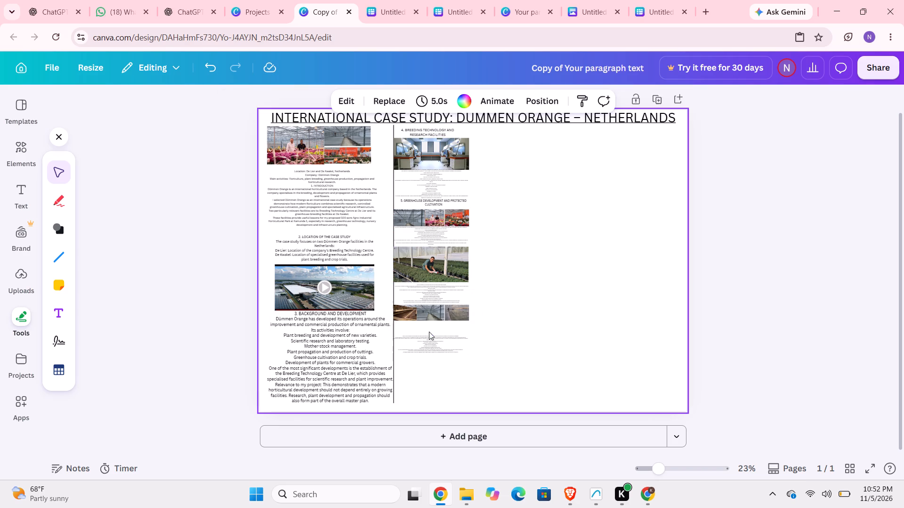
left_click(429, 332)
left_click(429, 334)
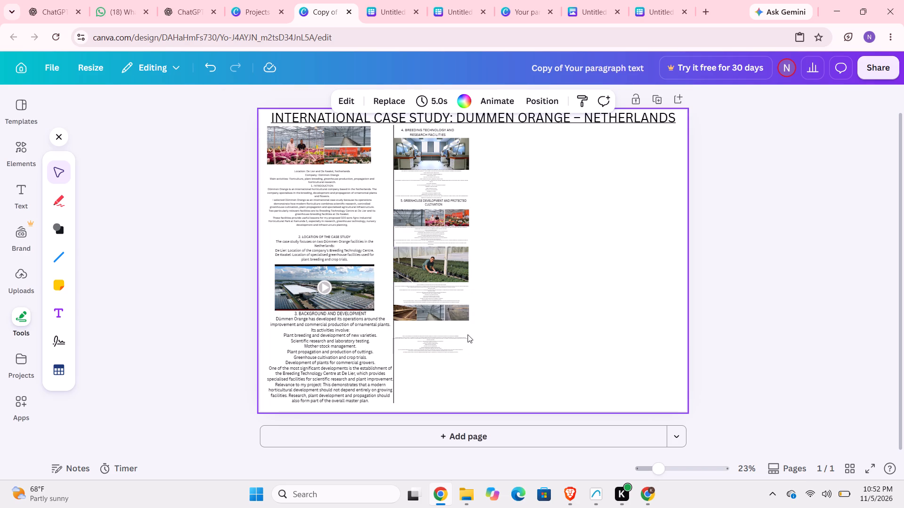
Move the section 7 text box up so it sits just beneath the row of irrigation images.
left_click(468, 334)
left_click_drag(468, 335, 468, 331)
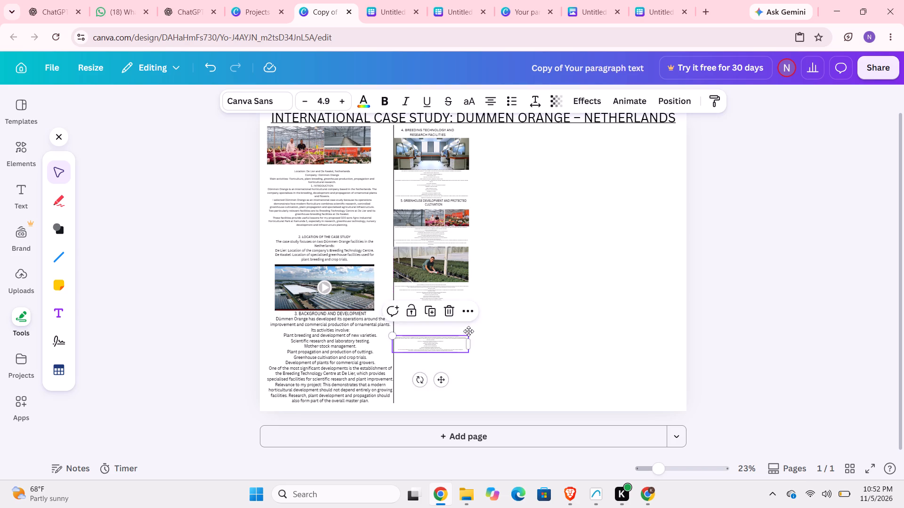
left_click_drag(468, 331, 468, 328)
left_click(469, 343)
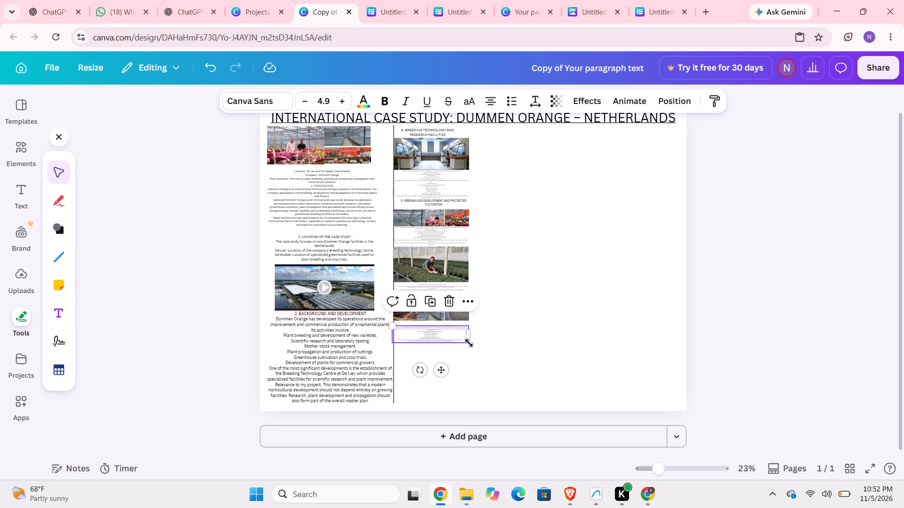
Enlarge the section 7 text to font size 7.6, rewrapped in a box slightly narrower than the image column.
left_click_drag(469, 343, 494, 387)
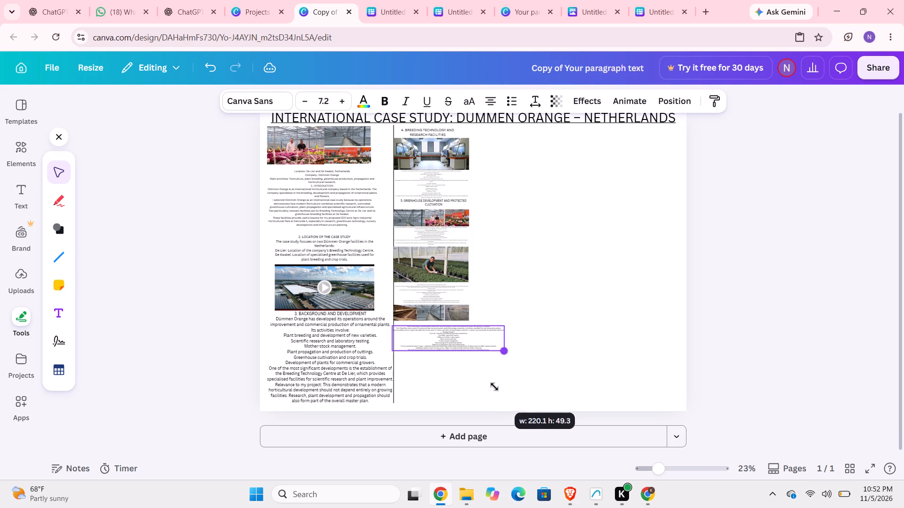
left_click_drag(494, 387, 494, 386)
left_click_drag(503, 342, 479, 345)
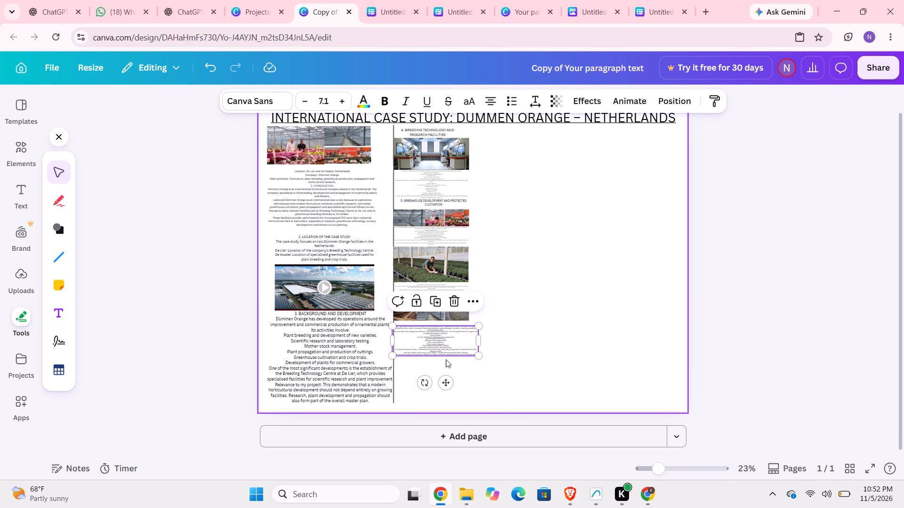
left_click_drag(438, 356, 439, 367)
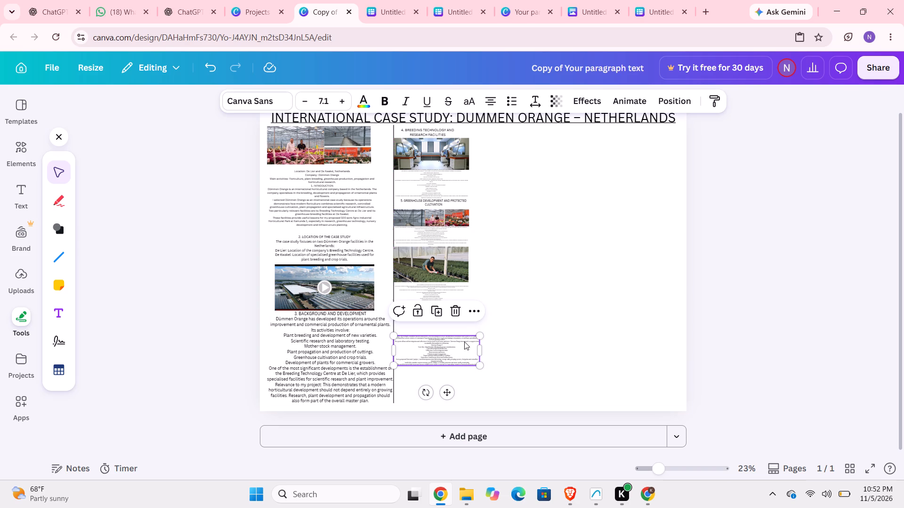
left_click_drag(478, 335, 481, 310)
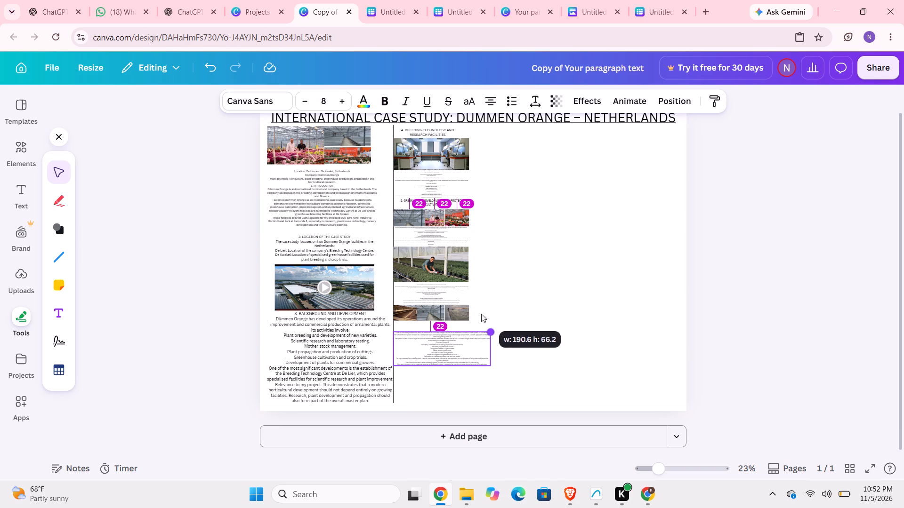
left_click(490, 343)
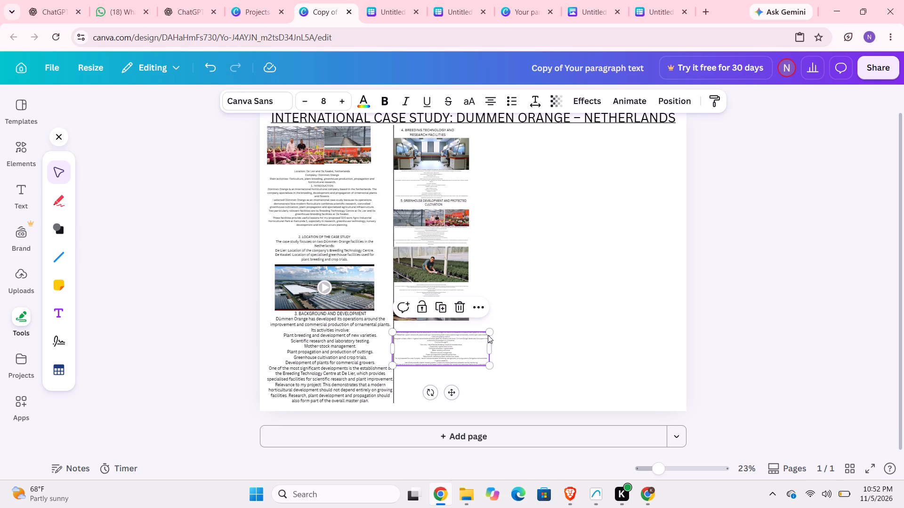
left_click_drag(490, 331, 498, 316)
left_click_drag(503, 346, 494, 346)
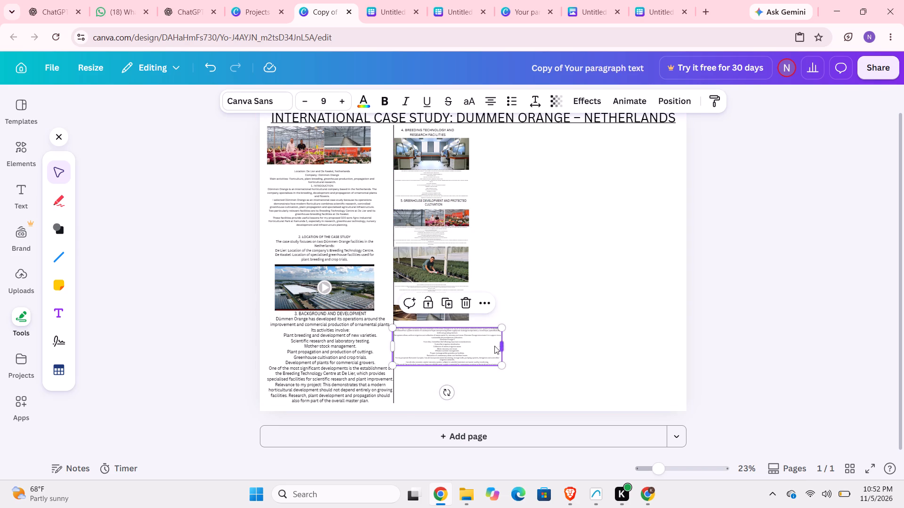
left_click_drag(494, 346, 470, 333)
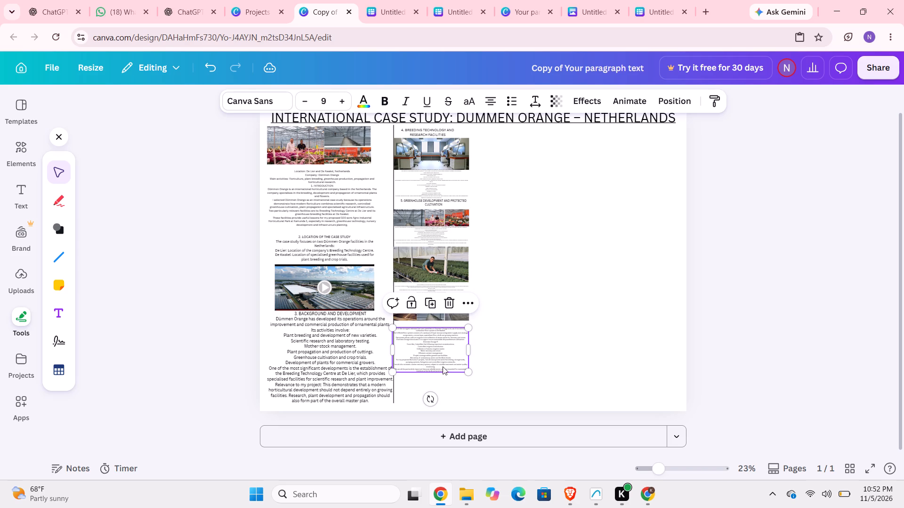
left_click_drag(471, 371, 463, 363)
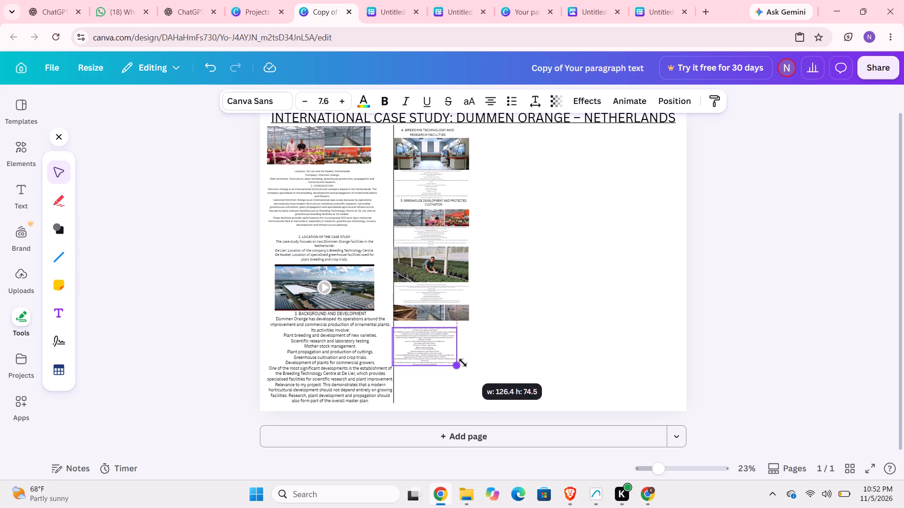
left_click_drag(463, 363, 463, 358)
double_click(463, 358)
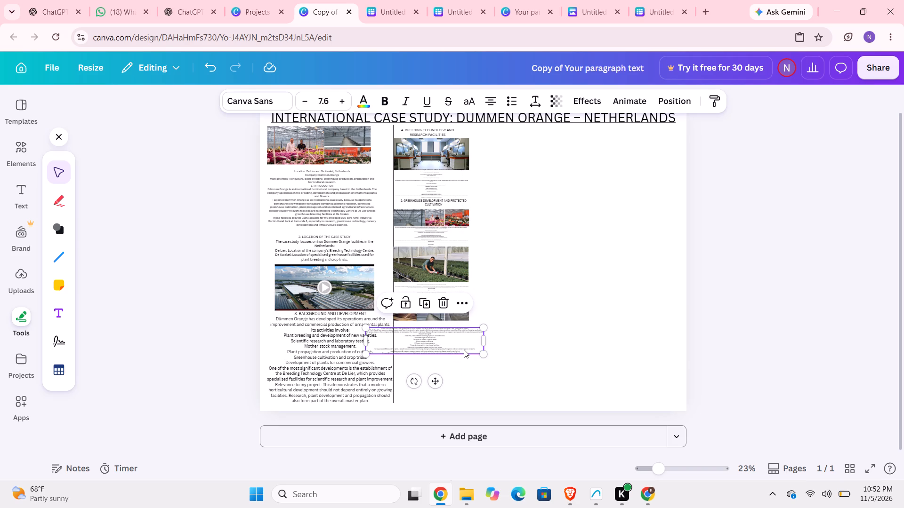
key("ctrl+z")
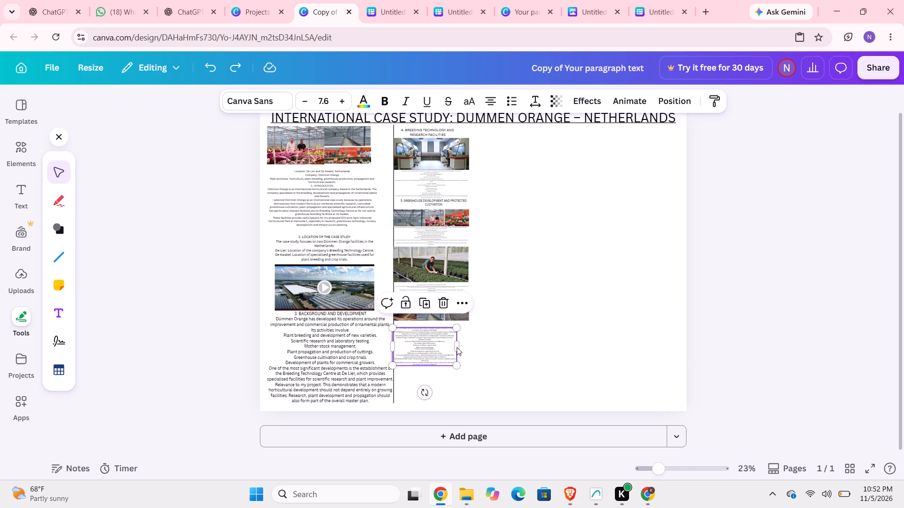
Widen the section 7 text box to the image column's width and place it just beneath the irrigation images.
left_click(457, 347)
left_click(493, 349)
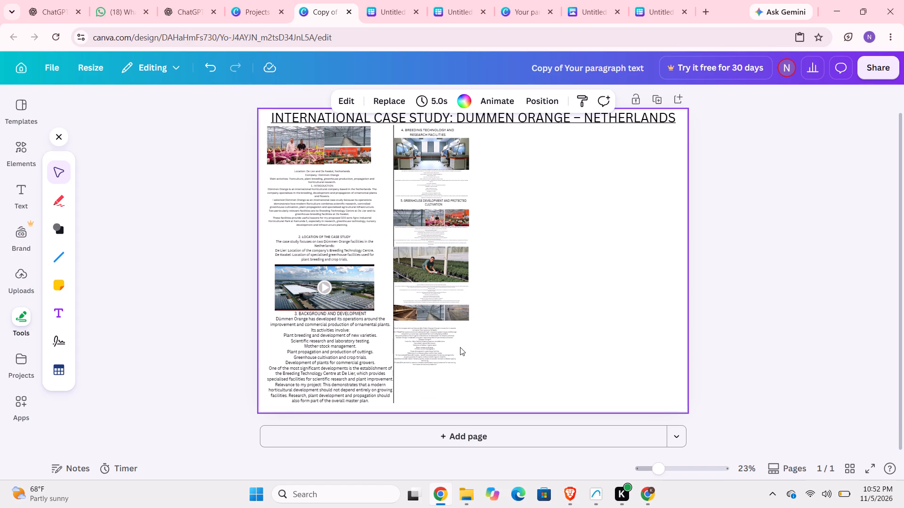
left_click(460, 347)
left_click(460, 344)
left_click(454, 344)
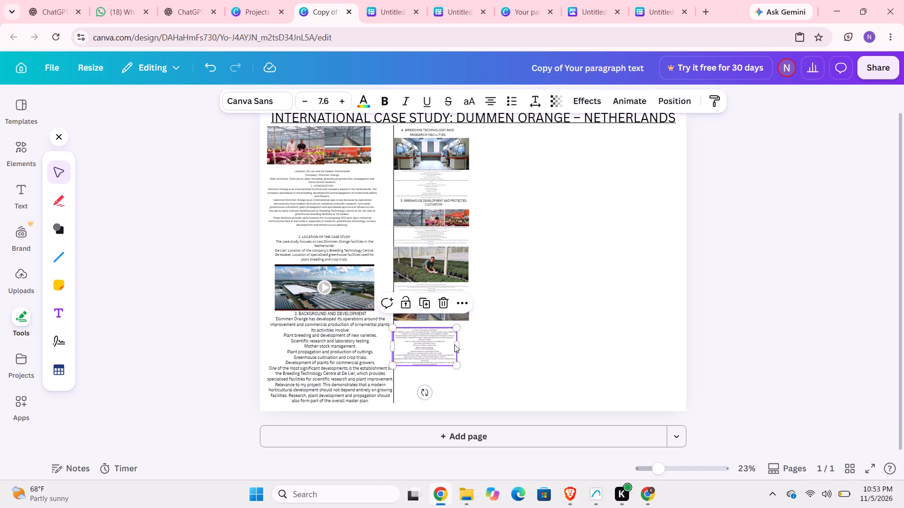
left_click(456, 345)
left_click(456, 345)
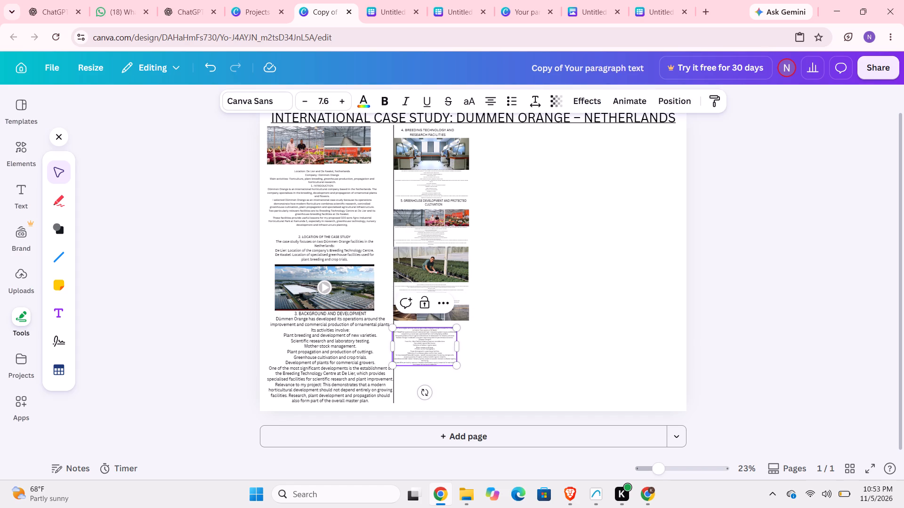
left_click(453, 365)
left_click(456, 343)
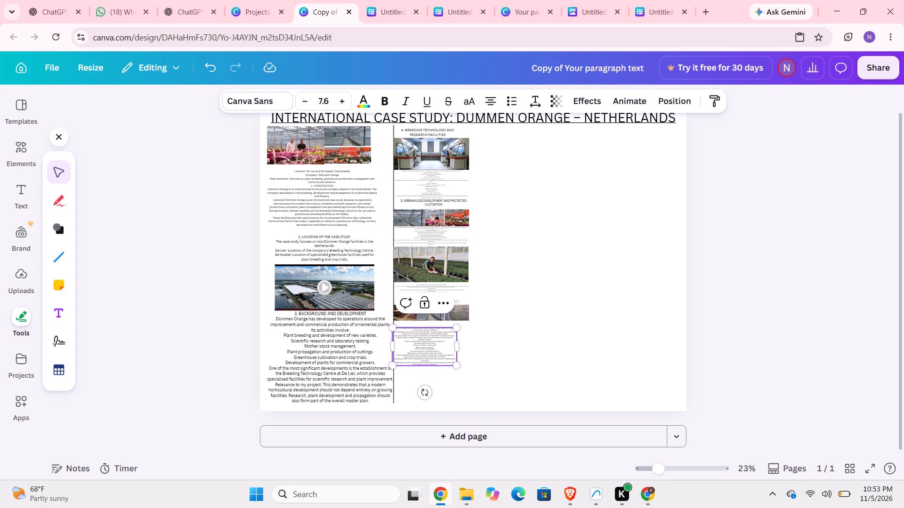
left_click(456, 351)
left_click(454, 367)
left_click_drag(458, 342, 470, 343)
left_click(489, 345)
left_click(444, 349)
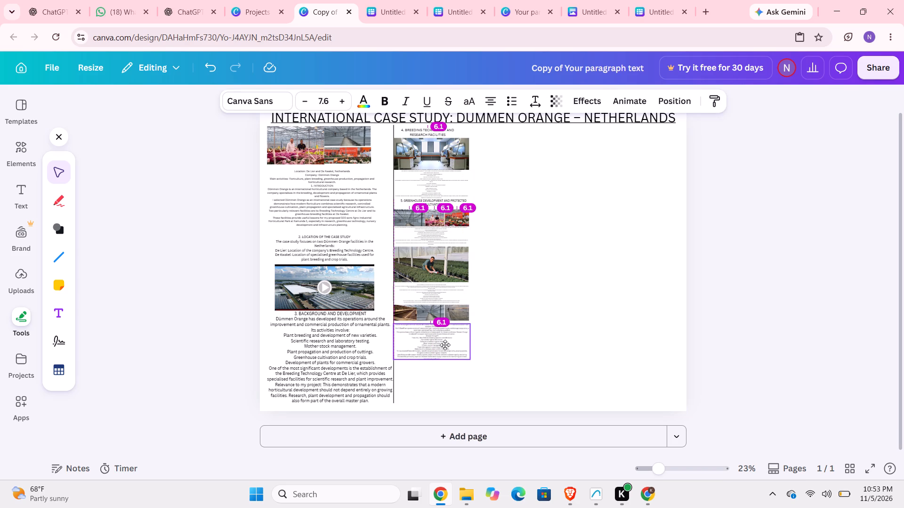
left_click(533, 349)
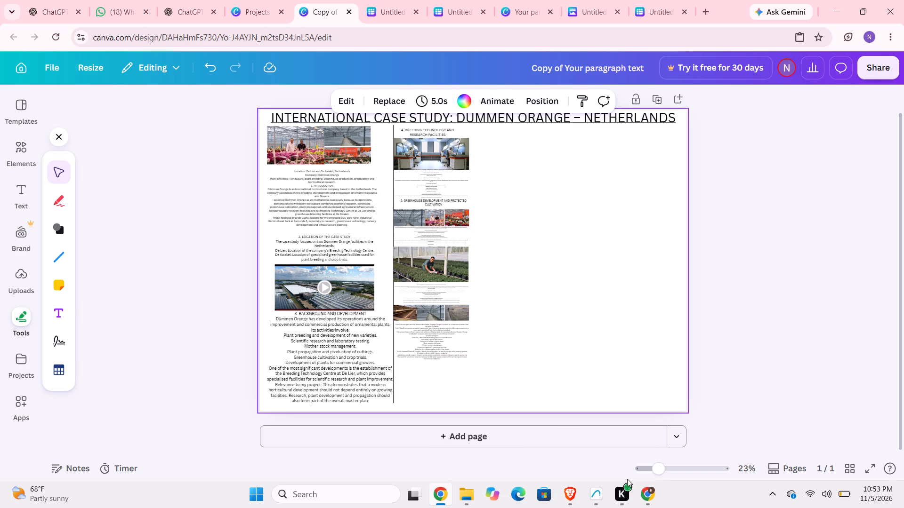
left_click(652, 498)
scroll(551, 366, "down", 2)
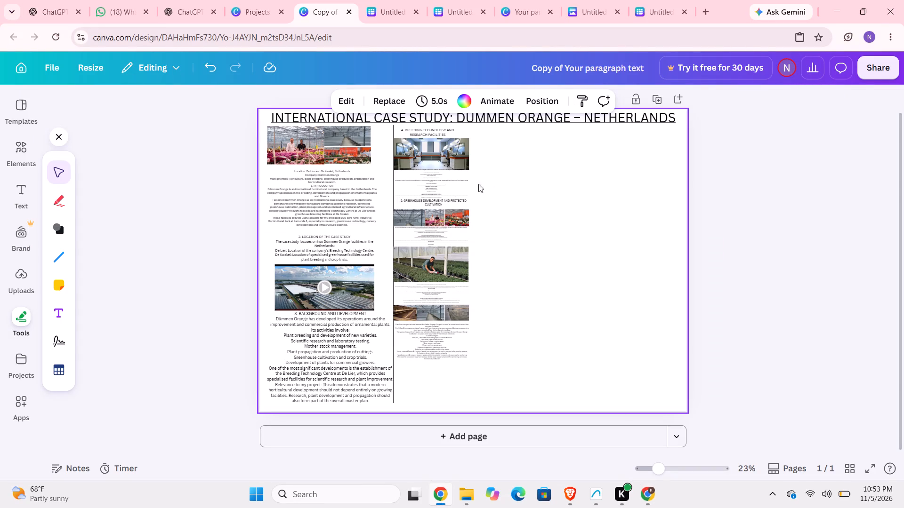
scroll(475, 199, "up", 1)
scroll(475, 199, "down", 1)
scroll(475, 199, "up", 4)
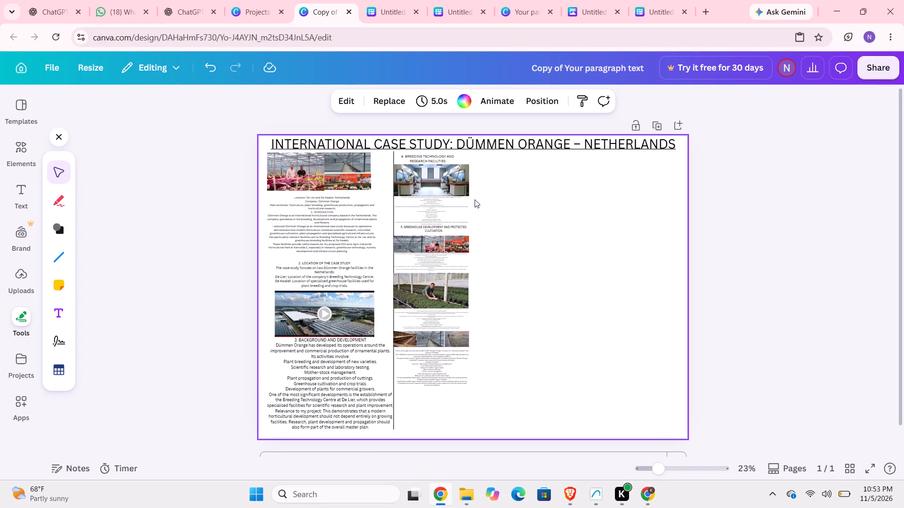
scroll(473, 225, "up", 3, "ctrl")
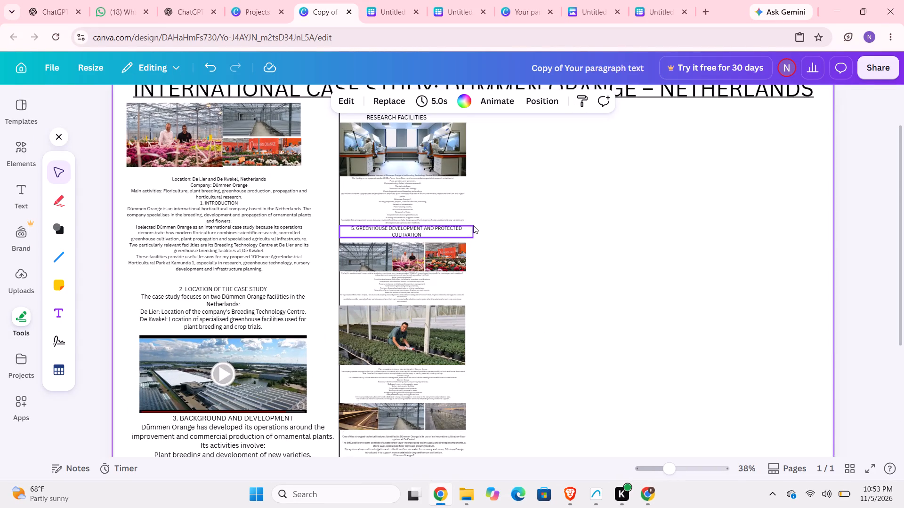
scroll(473, 225, "up", 1, "ctrl")
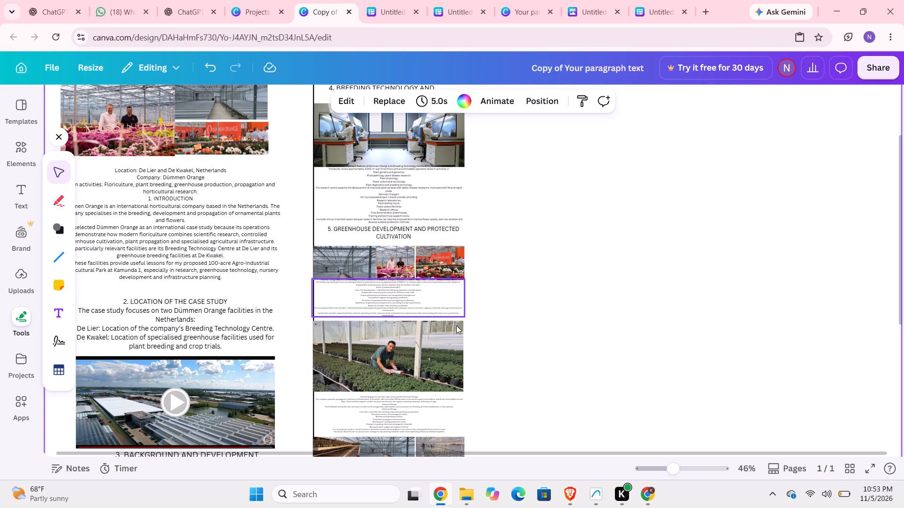
scroll(481, 346, "down", 4)
left_click_drag(395, 288, 395, 318)
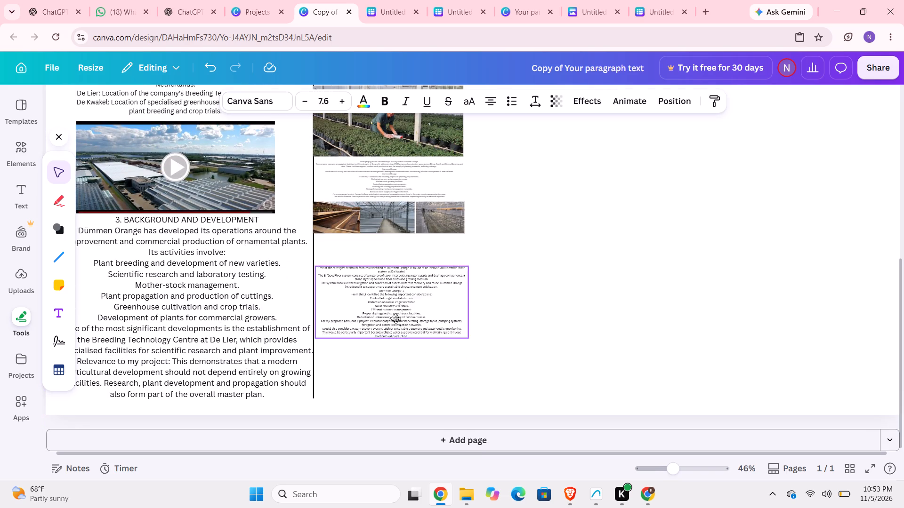
left_click_drag(395, 318, 395, 330)
left_click_drag(389, 313, 390, 344)
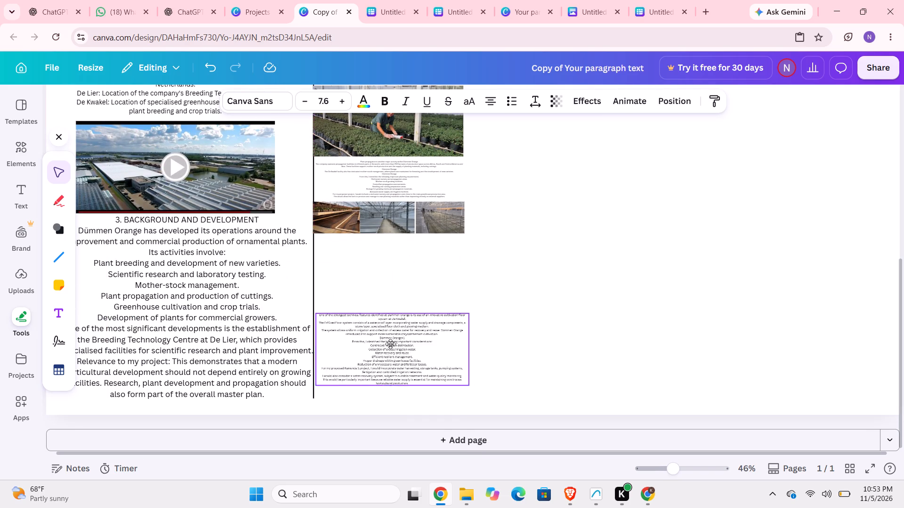
left_click_drag(390, 344, 389, 345)
Move the three section 7 irrigation images down into a row just above the section 7 text box.
left_click_drag(391, 221, 386, 269)
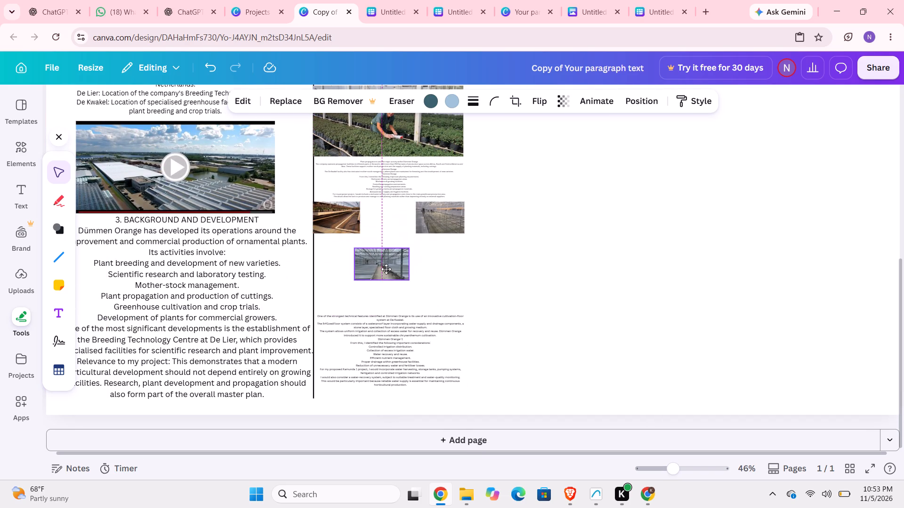
left_click_drag(386, 269, 387, 271)
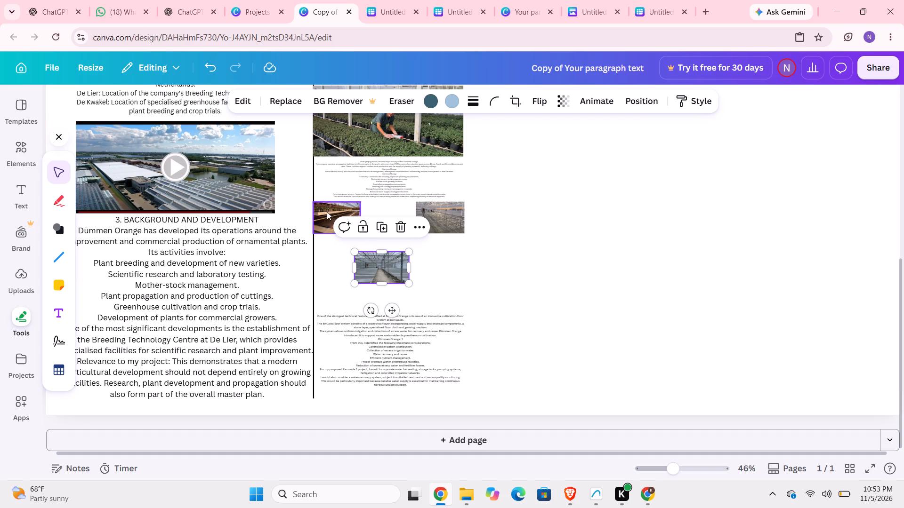
left_click_drag(327, 212, 322, 261)
left_click(386, 263)
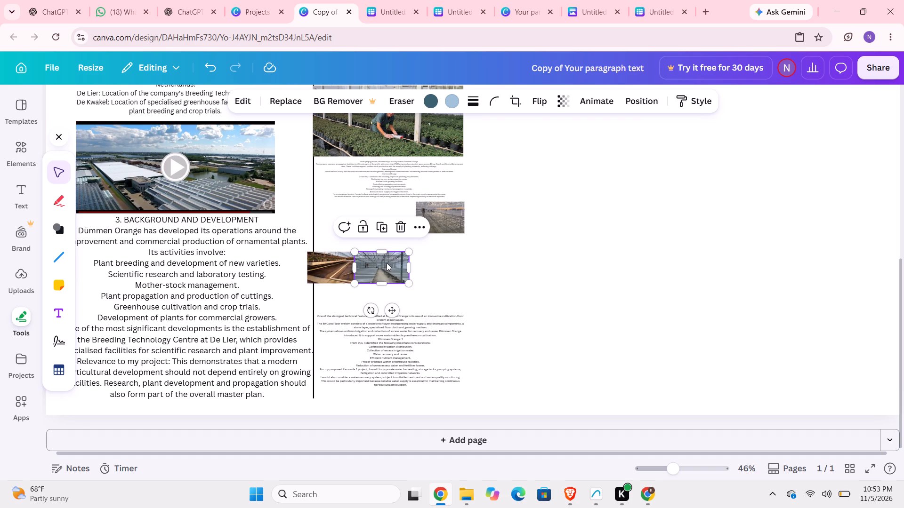
left_click_drag(440, 216, 441, 253)
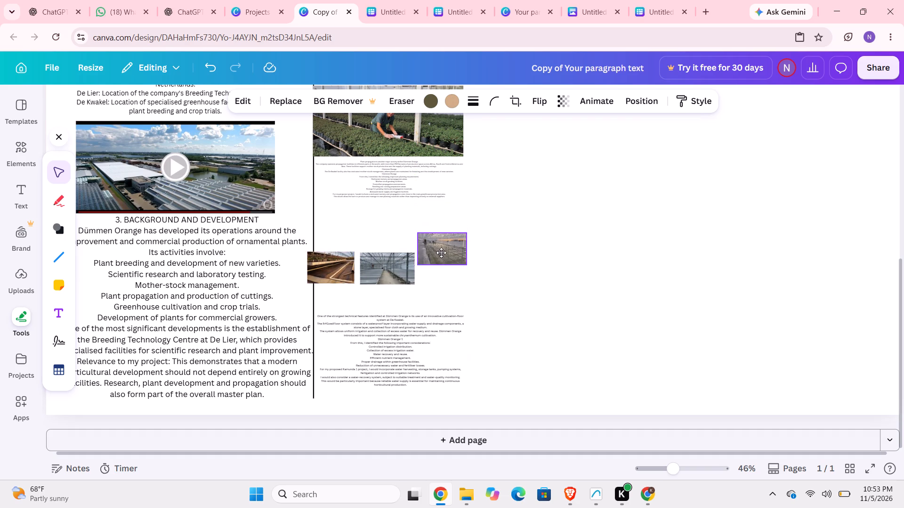
left_click_drag(441, 253, 439, 269)
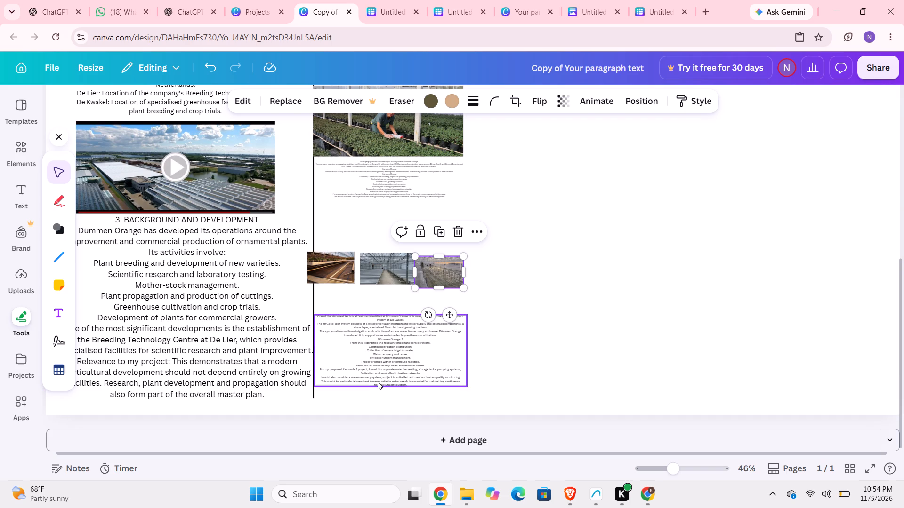
Enlarge the section 7 text to size 8.4 and narrow its box to roughly the second column's width.
left_click(460, 384)
left_click_drag(464, 387, 468, 420)
left_click_drag(485, 352, 473, 354)
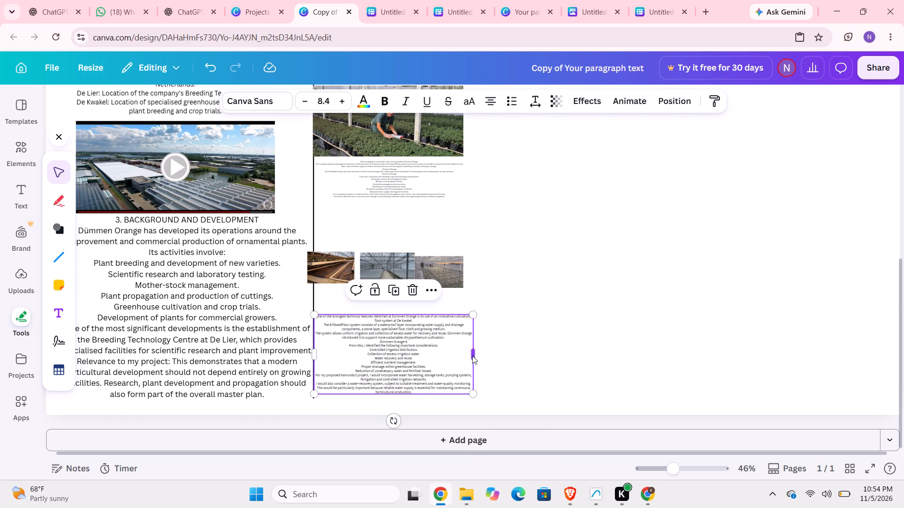
left_click(494, 342)
Stretch the right irrigation image downward to about 49 by 49.7 and extend the middle image to the same bottom edge.
left_click(441, 283)
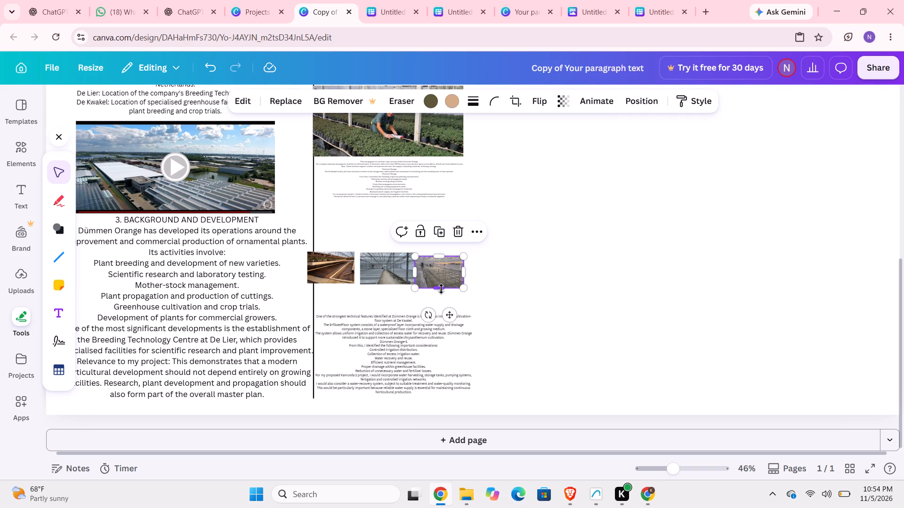
left_click_drag(441, 289, 445, 306)
left_click(464, 281)
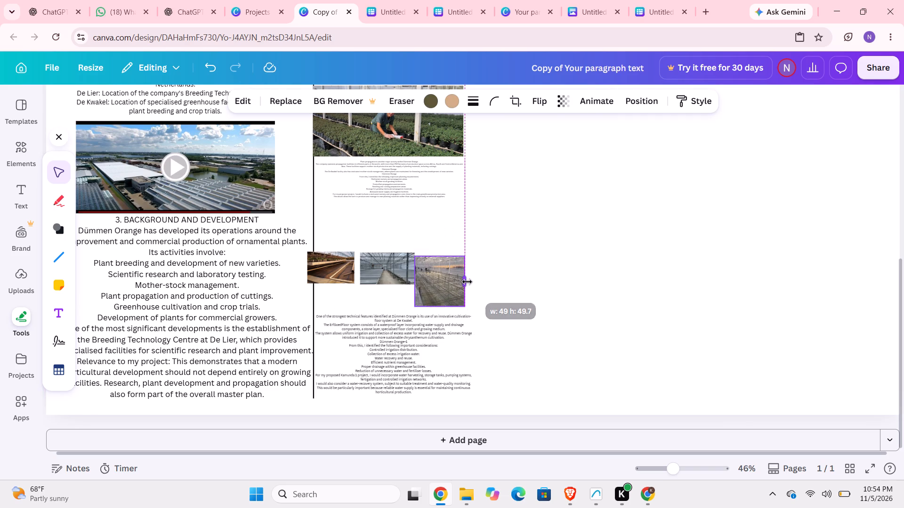
left_click(386, 281)
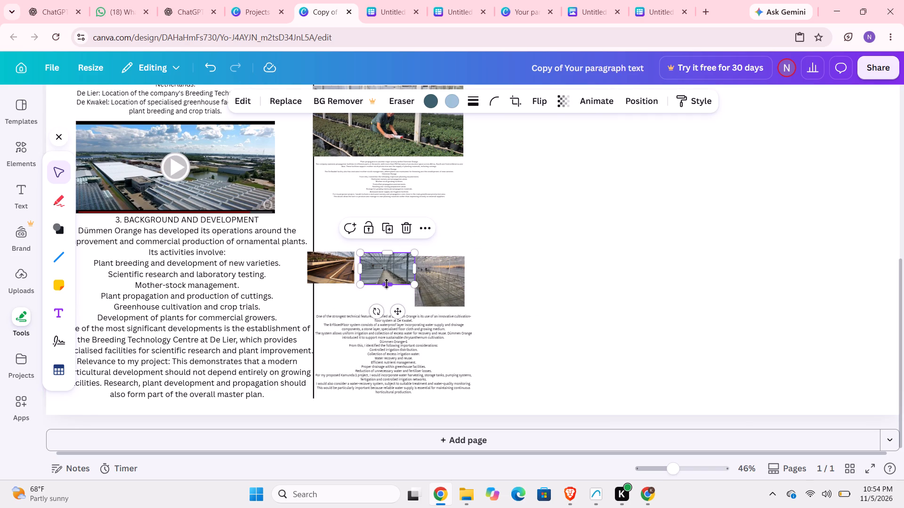
left_click_drag(387, 284, 389, 305)
Shift the left irrigation image inside the column line and resize it to about 47.5 by 50.9, matching its neighbours' height.
left_click(340, 282)
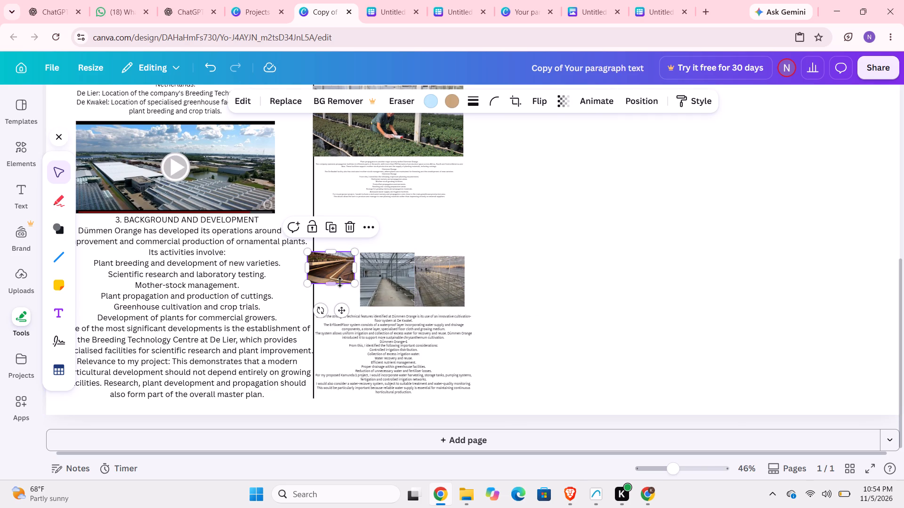
left_click_drag(342, 281, 348, 285)
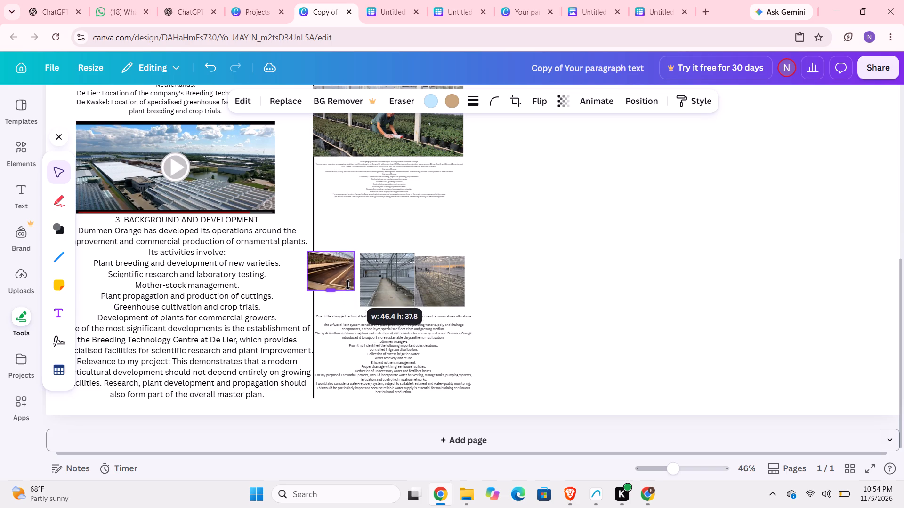
left_click_drag(348, 285, 349, 276)
left_click_drag(342, 264, 342, 270)
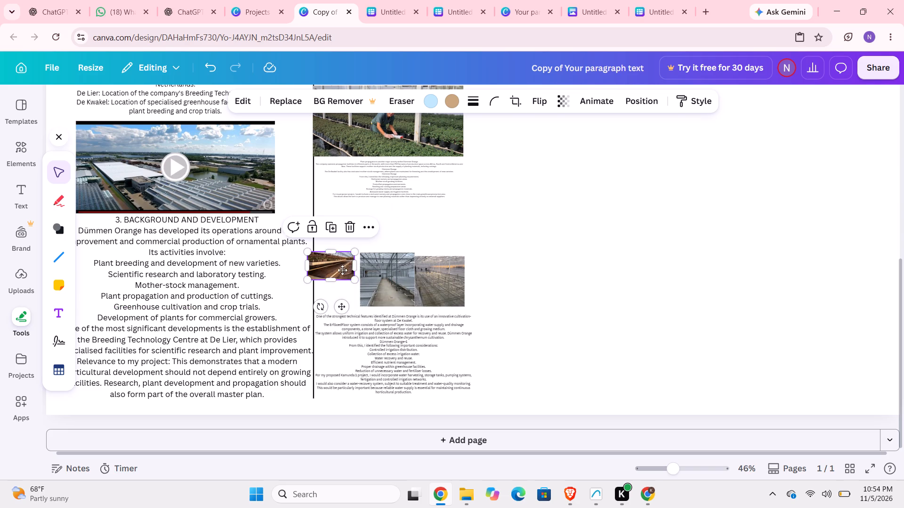
left_click_drag(342, 270, 345, 267)
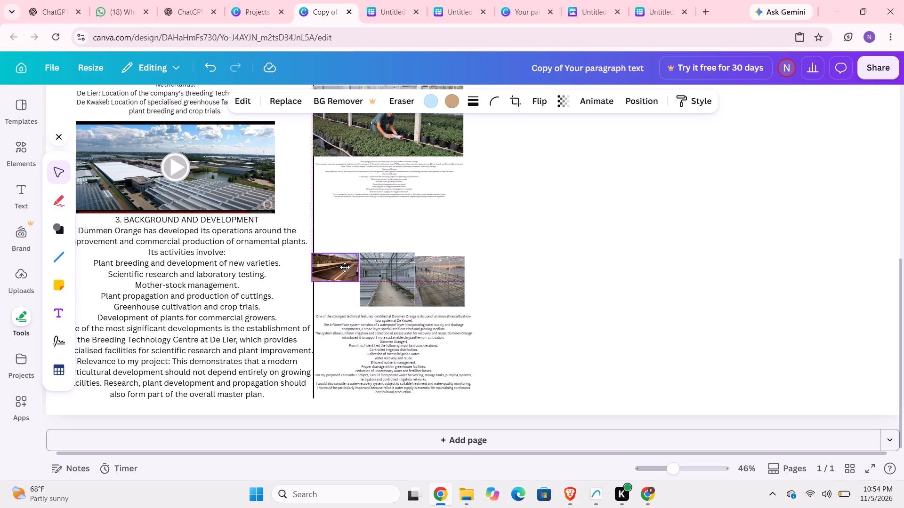
left_click_drag(345, 267, 345, 269)
left_click_drag(335, 285, 336, 312)
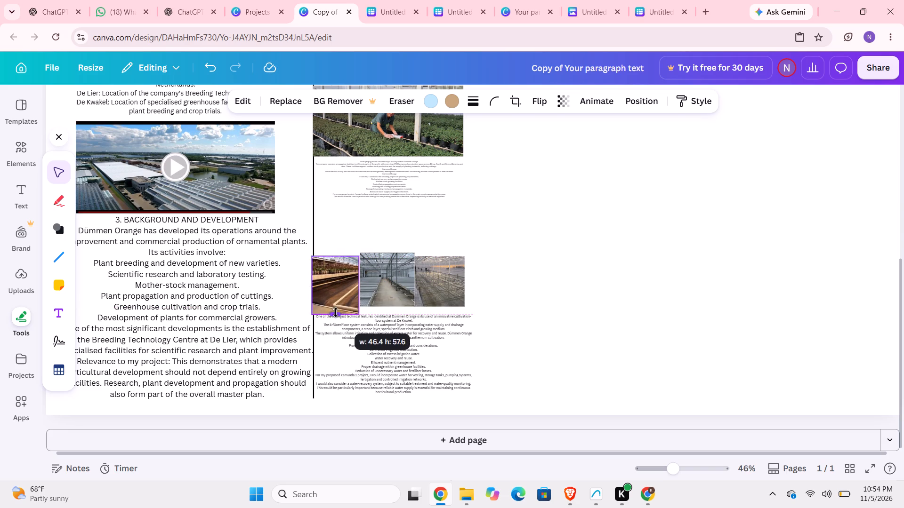
left_click_drag(336, 312, 341, 306)
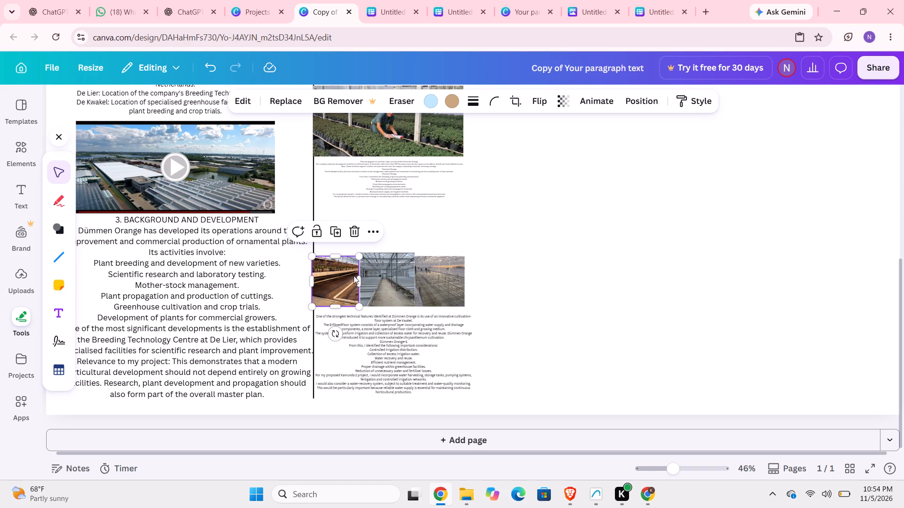
left_click(357, 257)
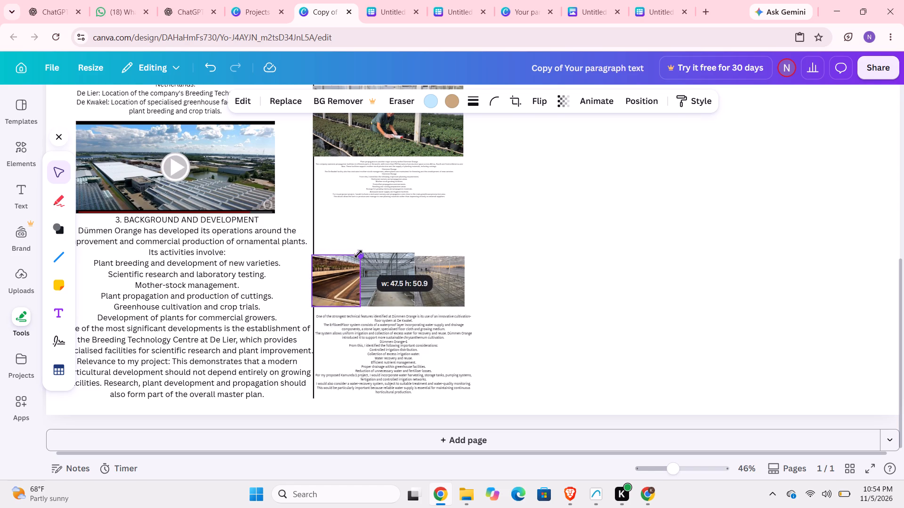
left_click(517, 273)
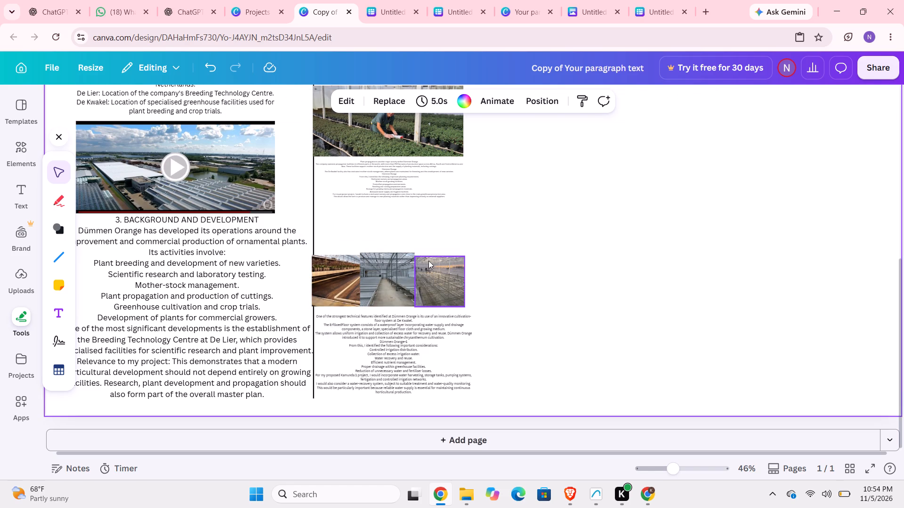
Resize the middle irrigation image to about 51.4 by 50.9 so its edges line up with the adjoining images.
left_click(413, 251)
left_click(411, 257)
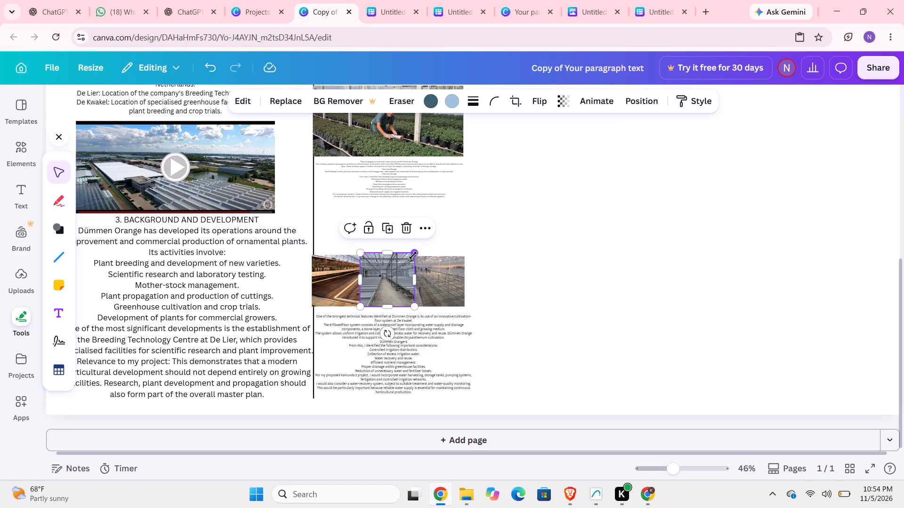
left_click(413, 255)
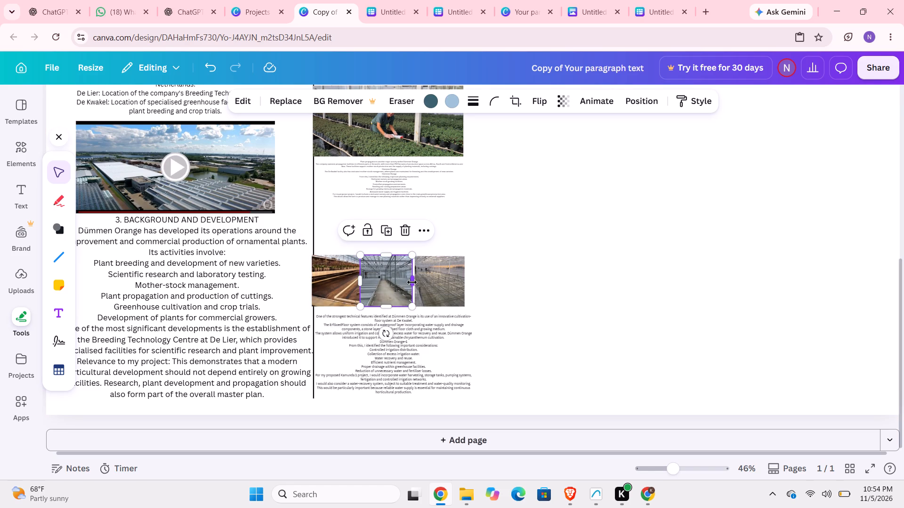
left_click_drag(410, 304, 414, 305)
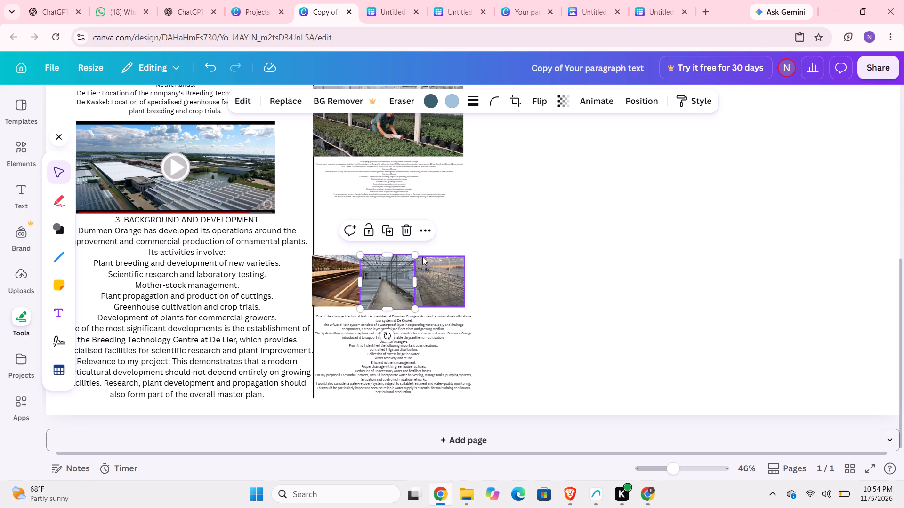
left_click(481, 259)
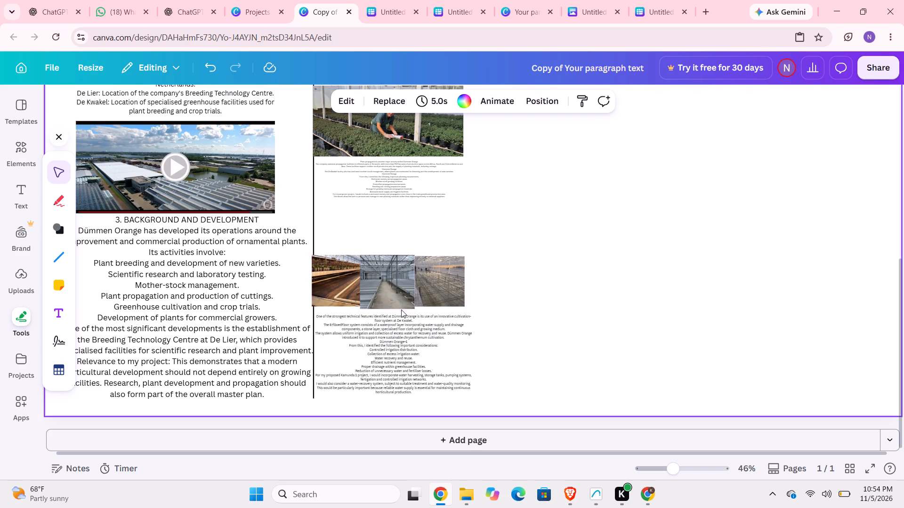
left_click(414, 308)
left_click_drag(414, 307, 412, 304)
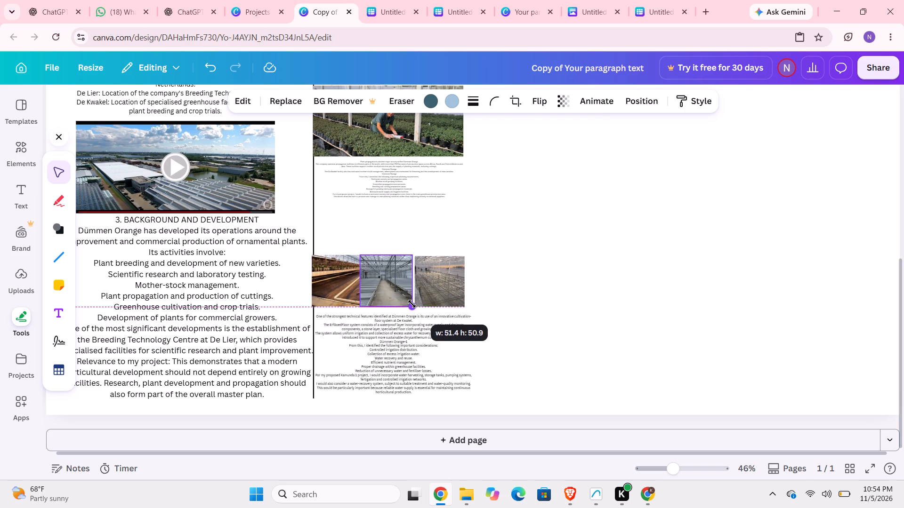
left_click_drag(412, 304, 413, 303)
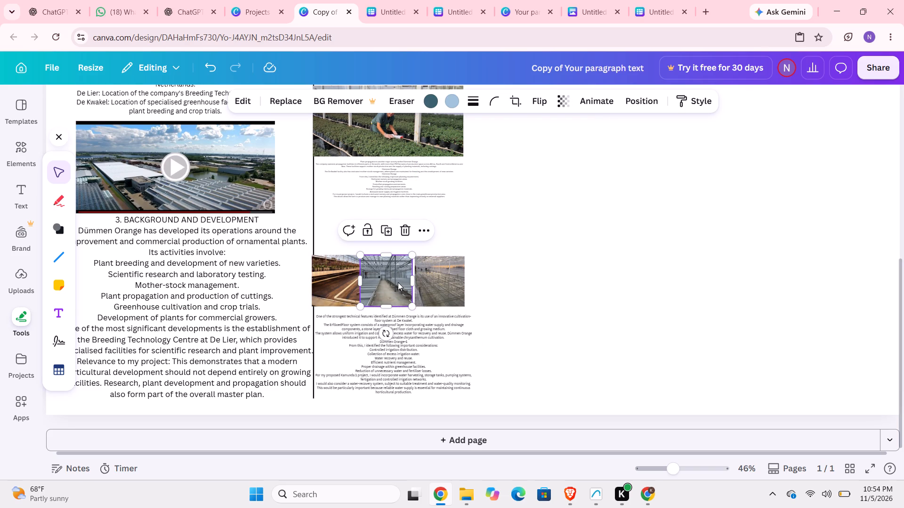
Nudge the three irrigation images so they sit edge to edge in one aligned row within the second column.
left_click(398, 282)
left_click(500, 283)
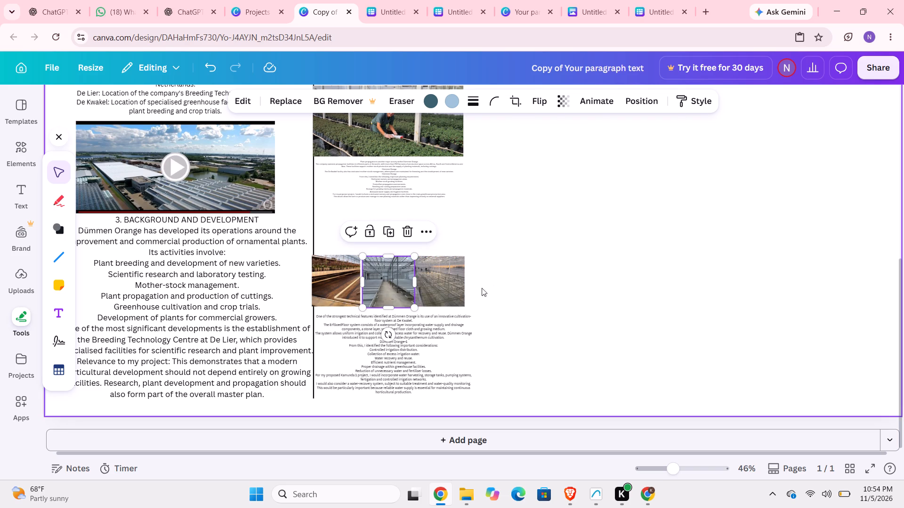
left_click(337, 284)
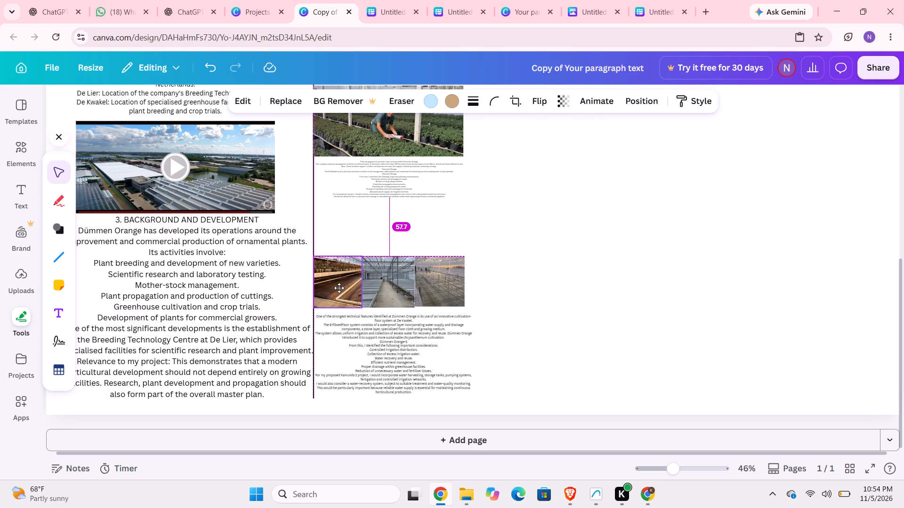
left_click(510, 293)
left_click(450, 293)
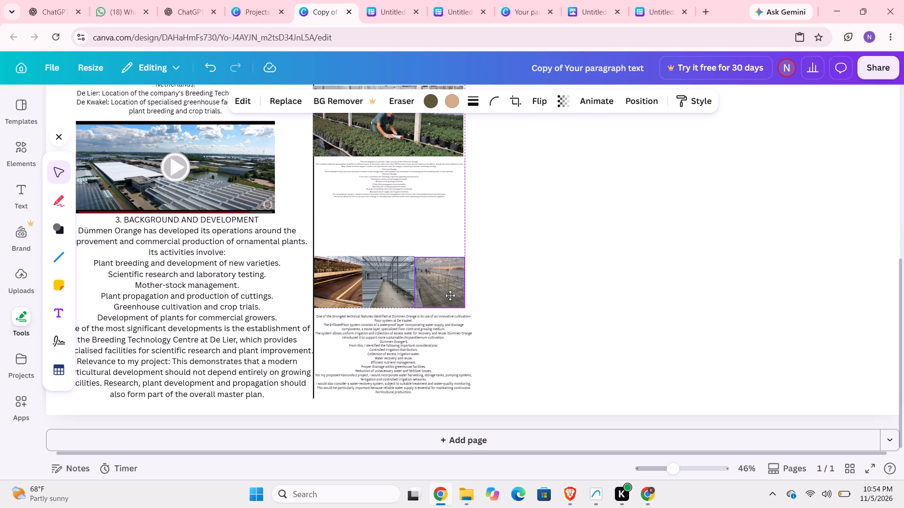
left_click(506, 290)
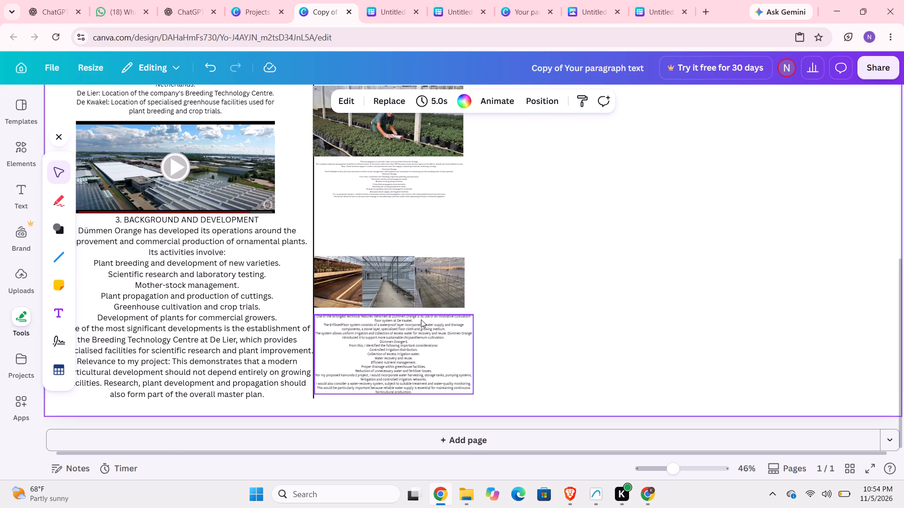
Move the plant propagation text box down into the gap between the greenhouse worker photo and the irrigation images.
scroll(421, 319, "up", 3)
scroll(432, 322, "down", 3)
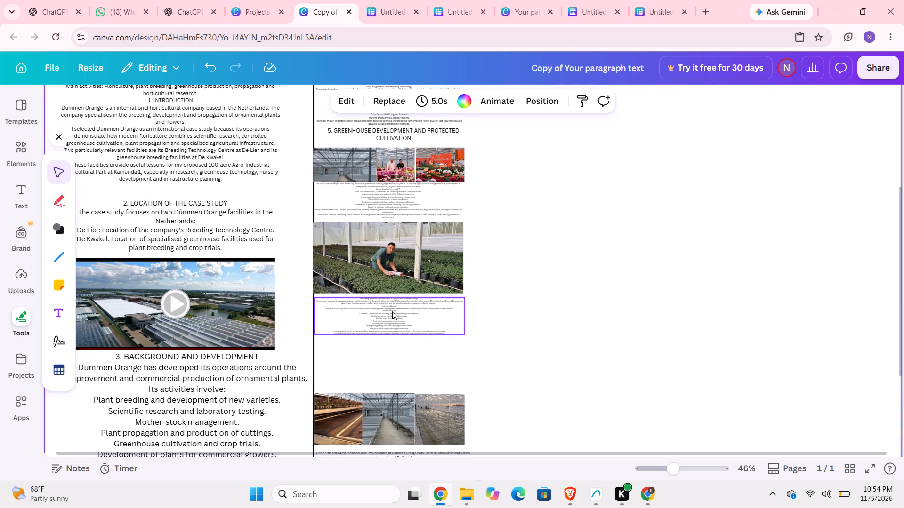
left_click_drag(387, 320, 391, 346)
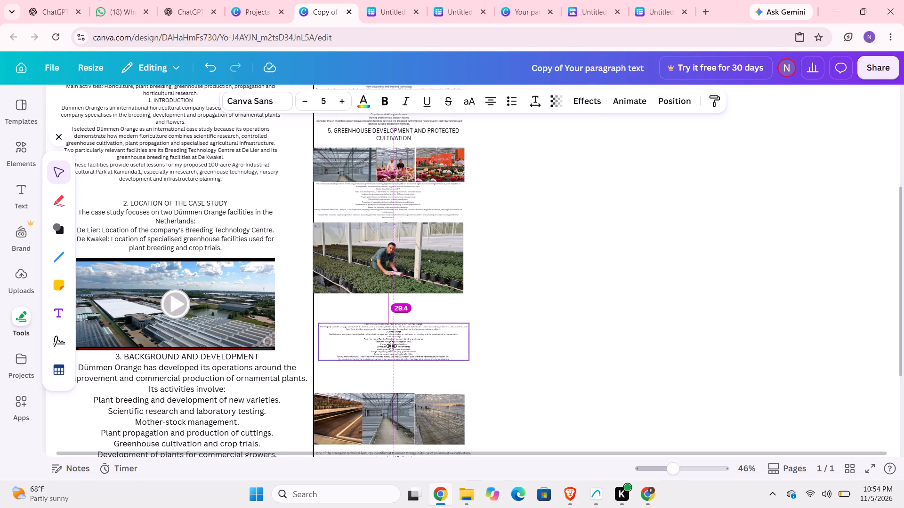
left_click_drag(391, 346, 387, 348)
left_click_drag(382, 339, 382, 347)
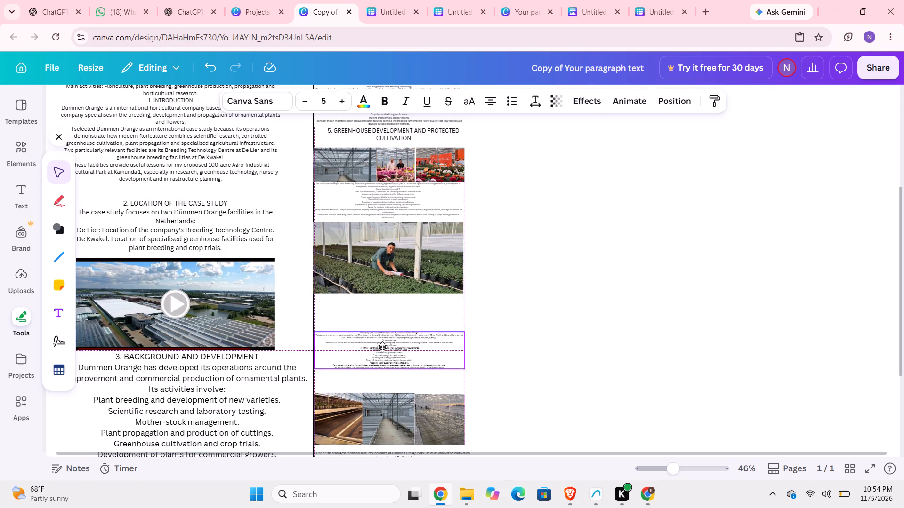
left_click_drag(382, 347, 381, 343)
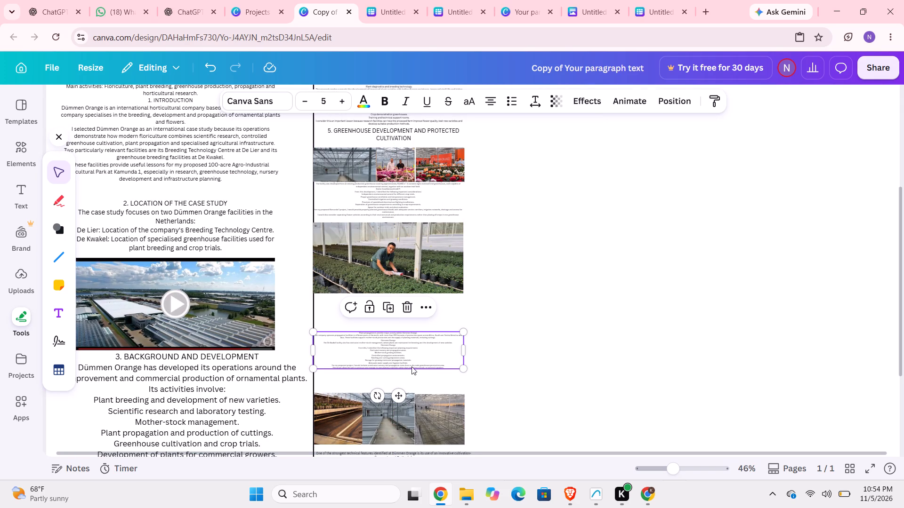
left_click_drag(381, 351, 384, 356)
Enlarge the plant propagation text to size 5.8 and narrow its box to the image column's width.
left_click_drag(462, 372, 465, 385)
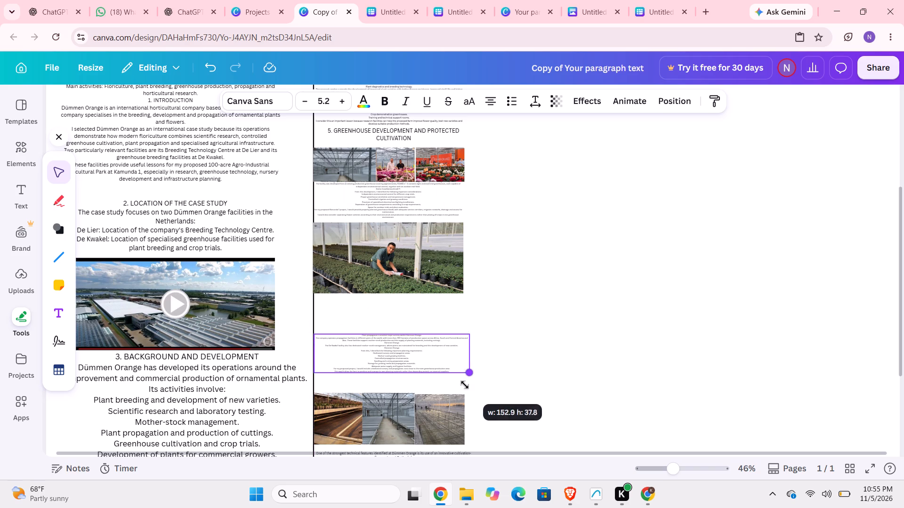
left_click_drag(465, 385, 457, 396)
left_click_drag(467, 372, 470, 392)
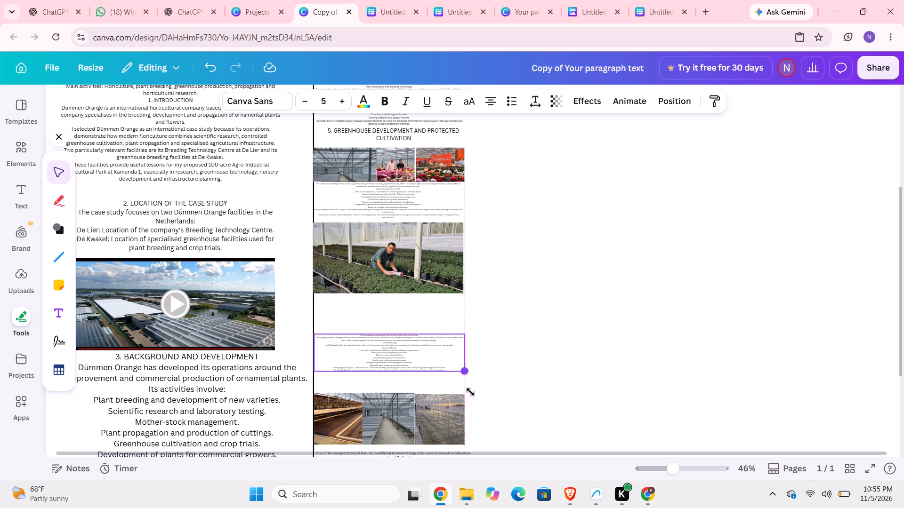
left_click_drag(470, 392, 485, 405)
left_click_drag(491, 359, 470, 365)
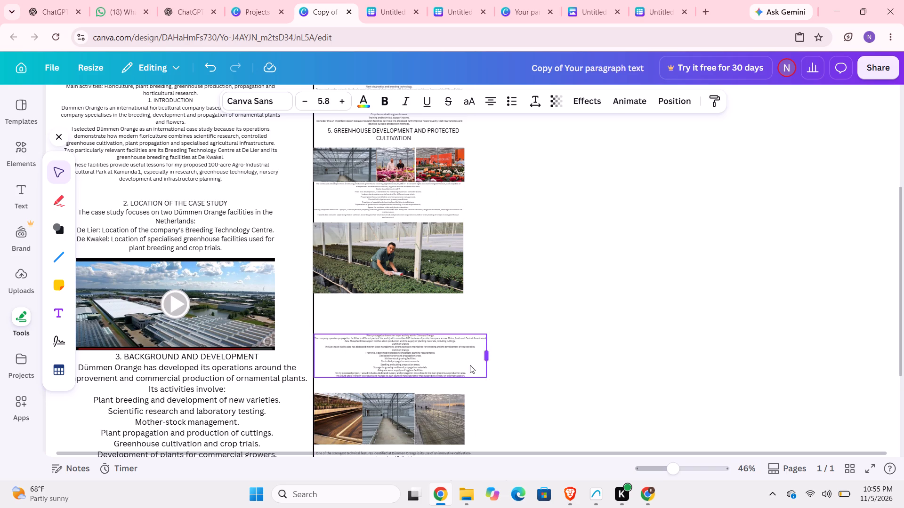
left_click_drag(470, 365, 468, 365)
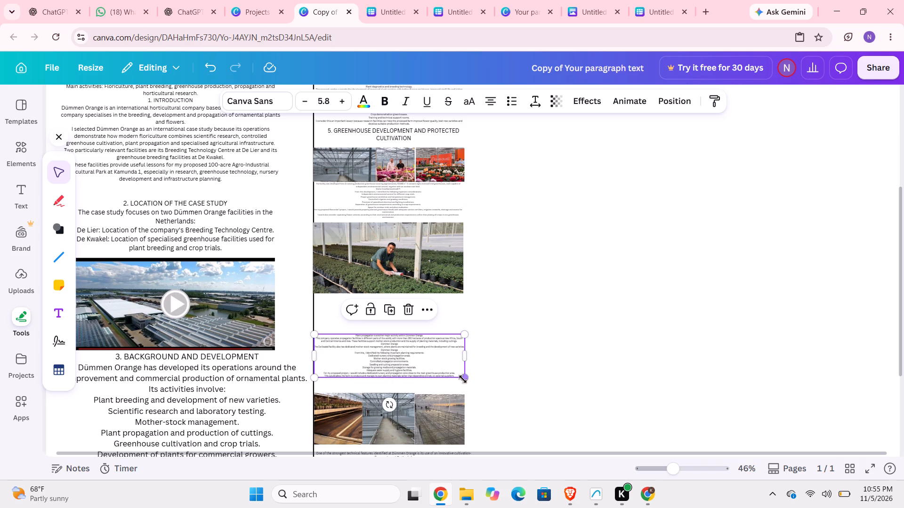
Enlarge the plant propagation text to size 6.6 and fit its box to the image column's width above the irrigation images.
left_click_drag(464, 379, 492, 417)
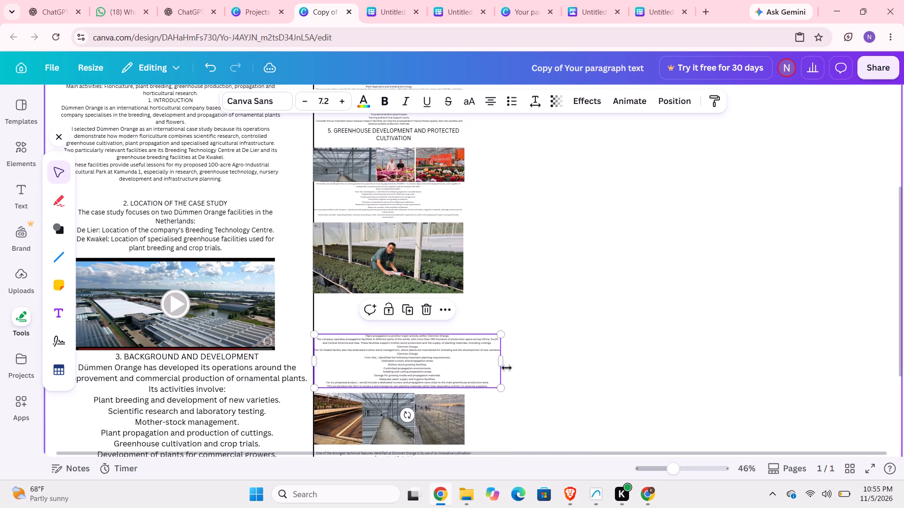
left_click(500, 365)
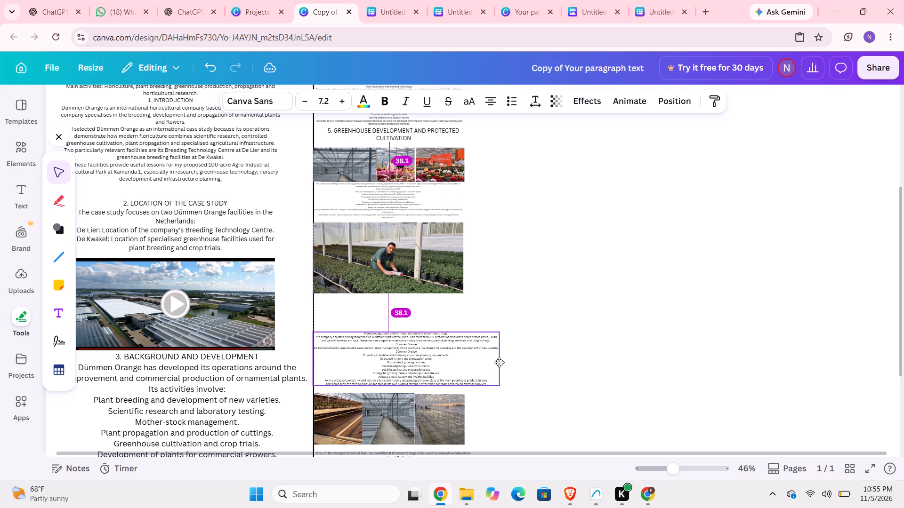
left_click_drag(501, 358, 477, 356)
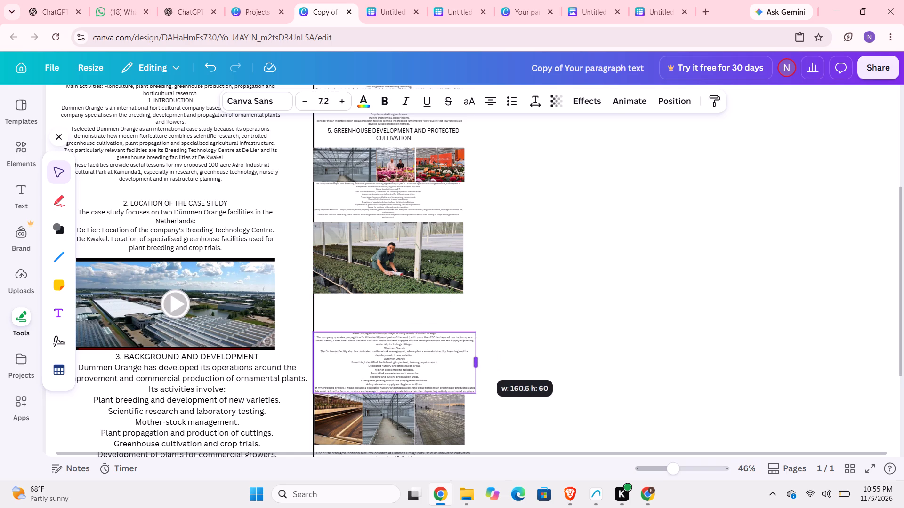
left_click_drag(477, 356, 466, 352)
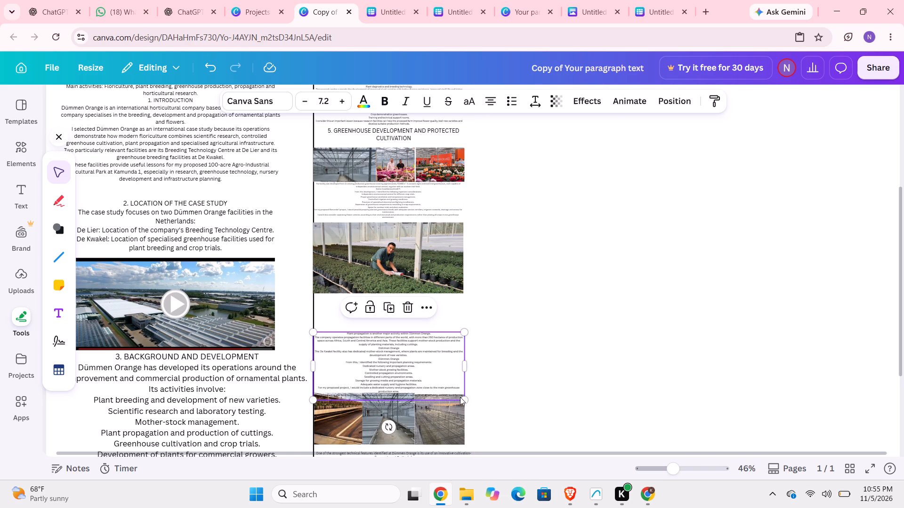
left_click_drag(462, 399, 465, 386)
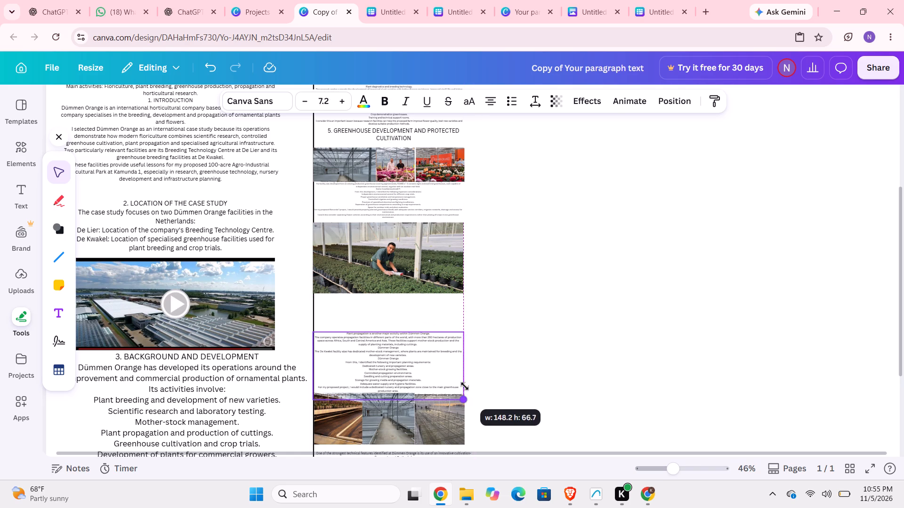
left_click_drag(465, 386, 456, 379)
left_click_drag(453, 365, 458, 365)
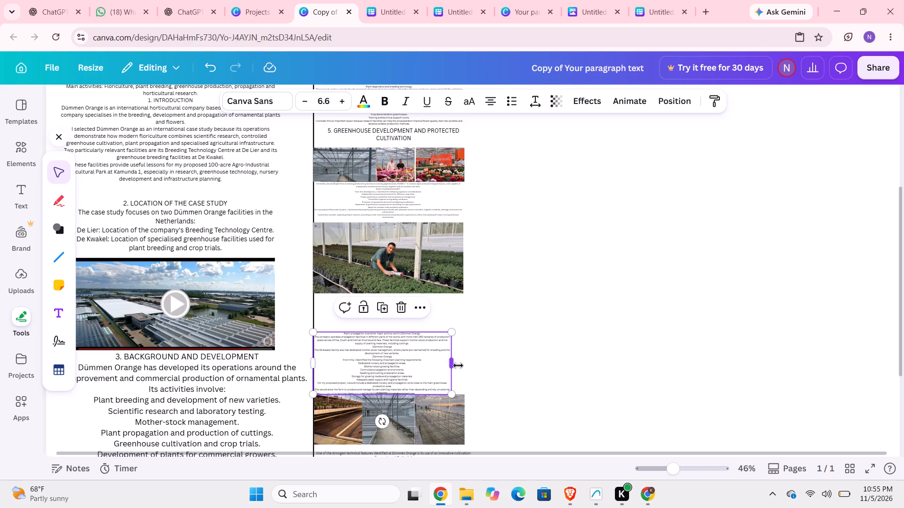
left_click_drag(458, 365, 468, 371)
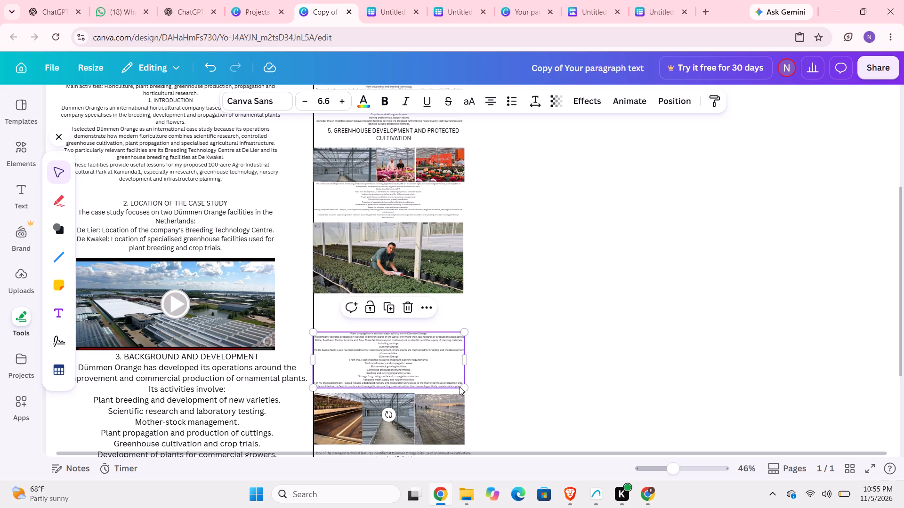
left_click_drag(463, 387, 464, 391)
left_click(551, 372)
Move the greenhouse worker photo down to sit just above the plant propagation text, with a gap of about 6.6.
scroll(472, 351, "down", 4)
scroll(473, 351, "up", 2)
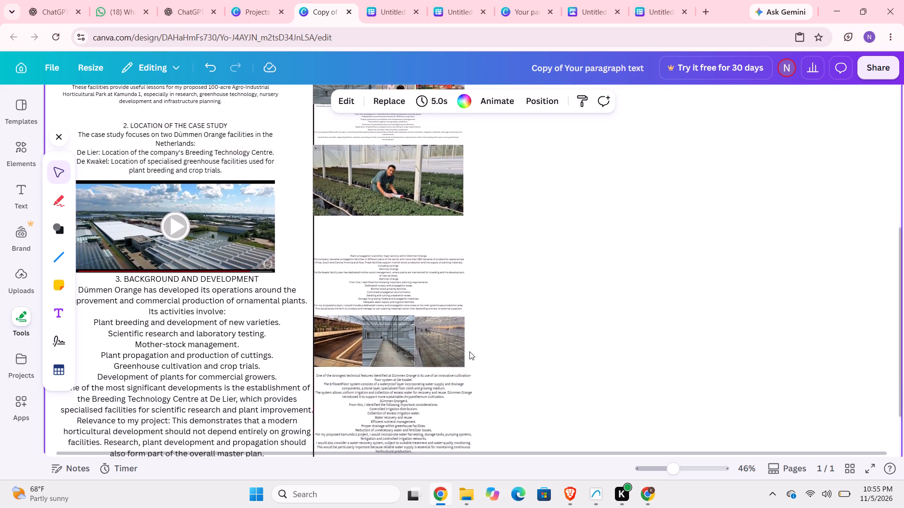
left_click_drag(371, 244, 369, 262)
left_click_drag(369, 262, 370, 276)
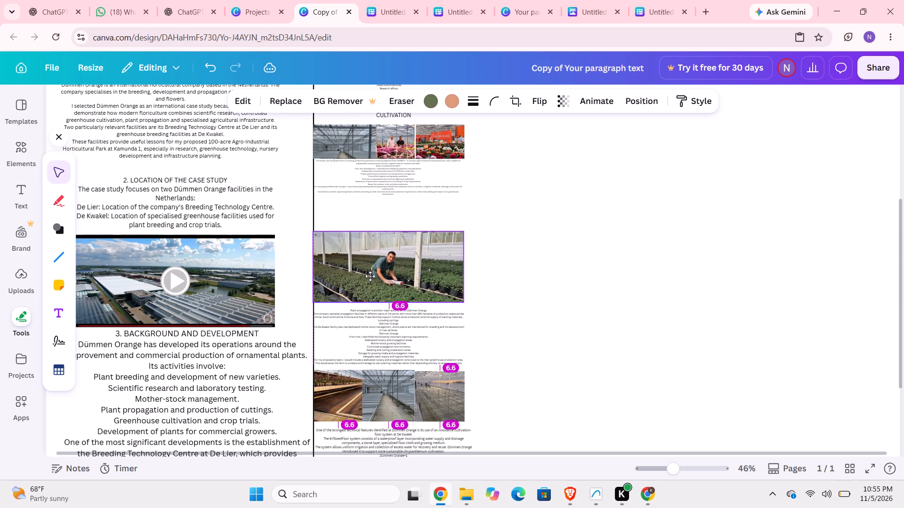
left_click_drag(370, 276, 371, 275)
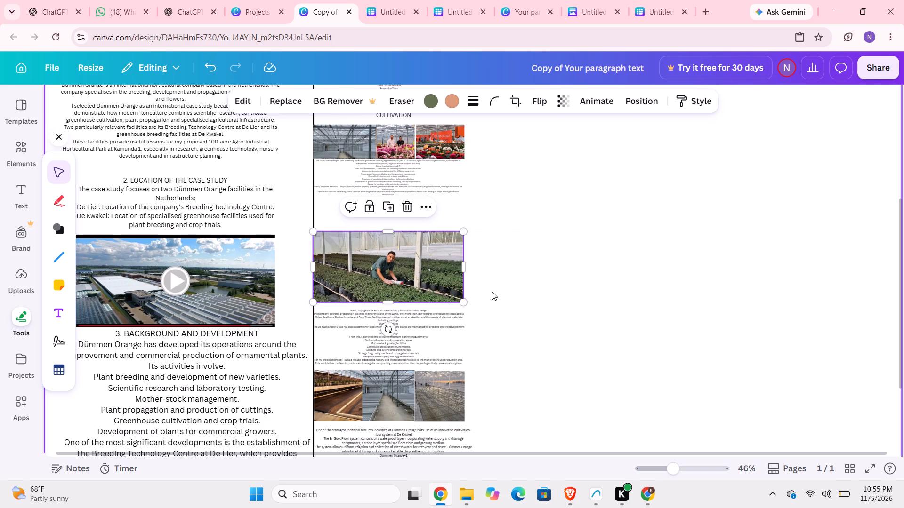
left_click(509, 294)
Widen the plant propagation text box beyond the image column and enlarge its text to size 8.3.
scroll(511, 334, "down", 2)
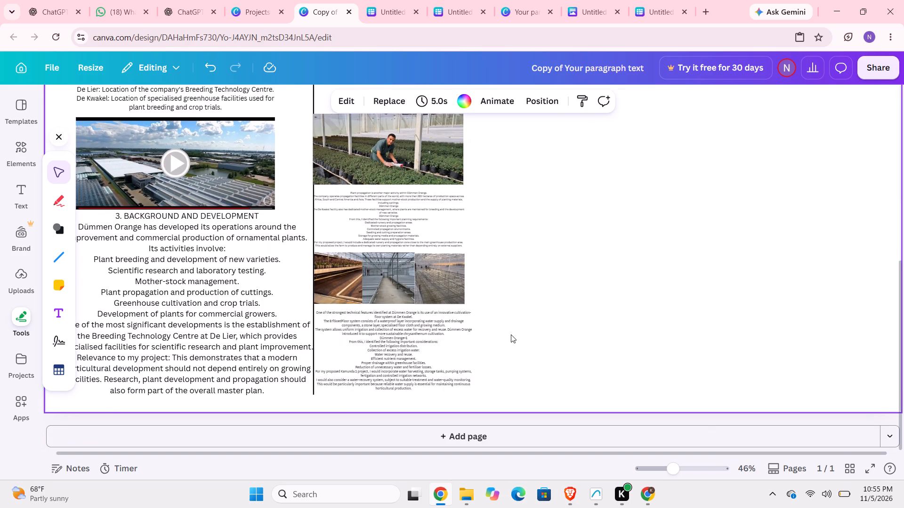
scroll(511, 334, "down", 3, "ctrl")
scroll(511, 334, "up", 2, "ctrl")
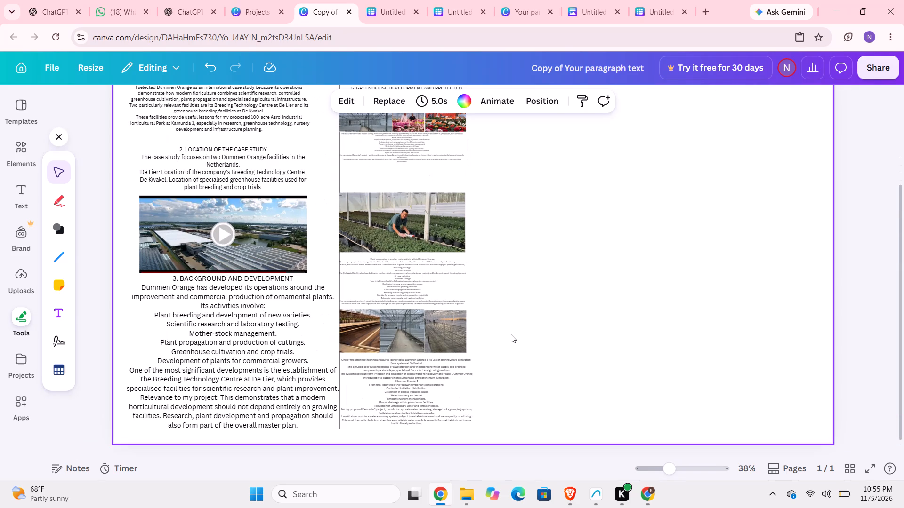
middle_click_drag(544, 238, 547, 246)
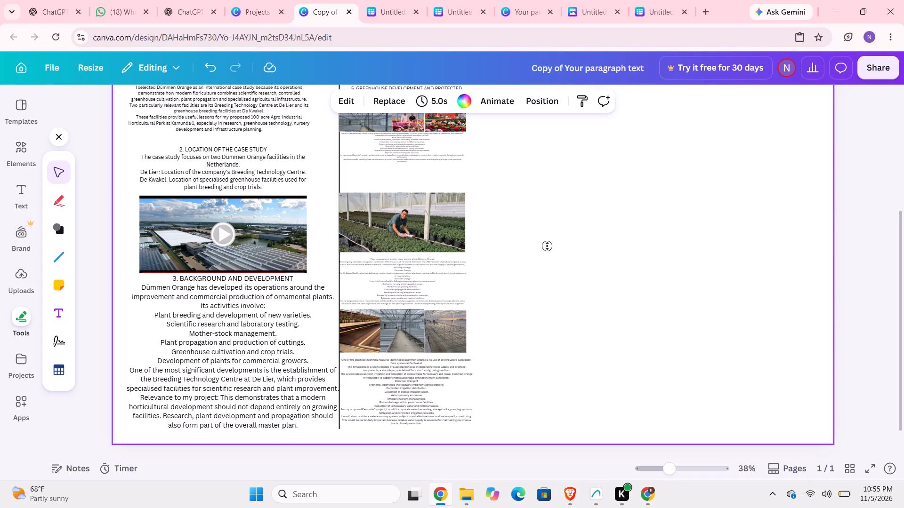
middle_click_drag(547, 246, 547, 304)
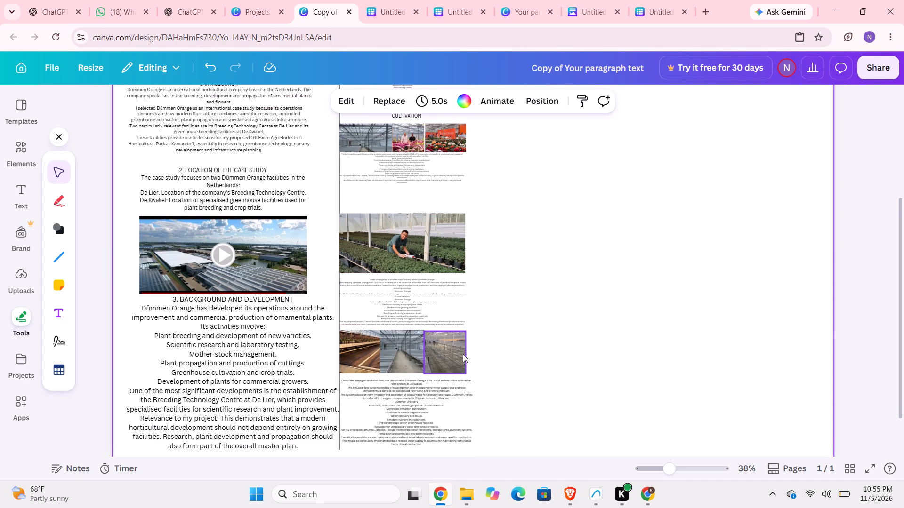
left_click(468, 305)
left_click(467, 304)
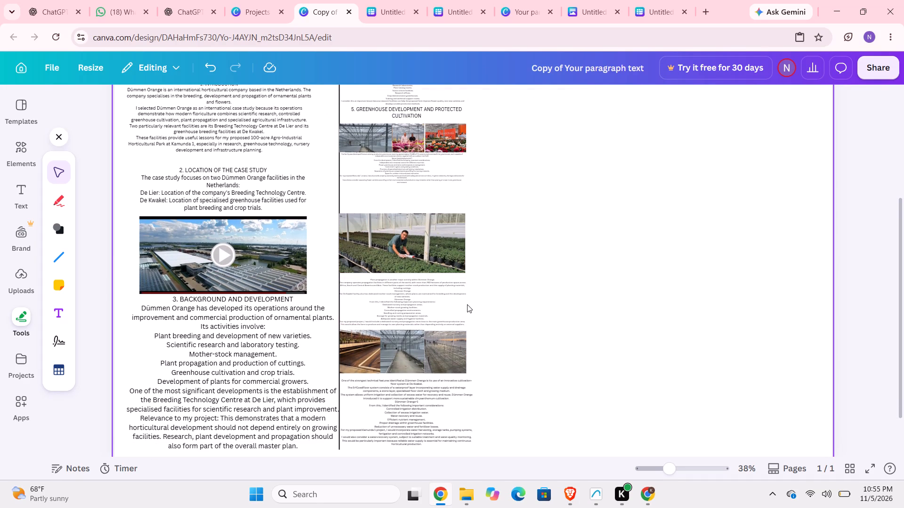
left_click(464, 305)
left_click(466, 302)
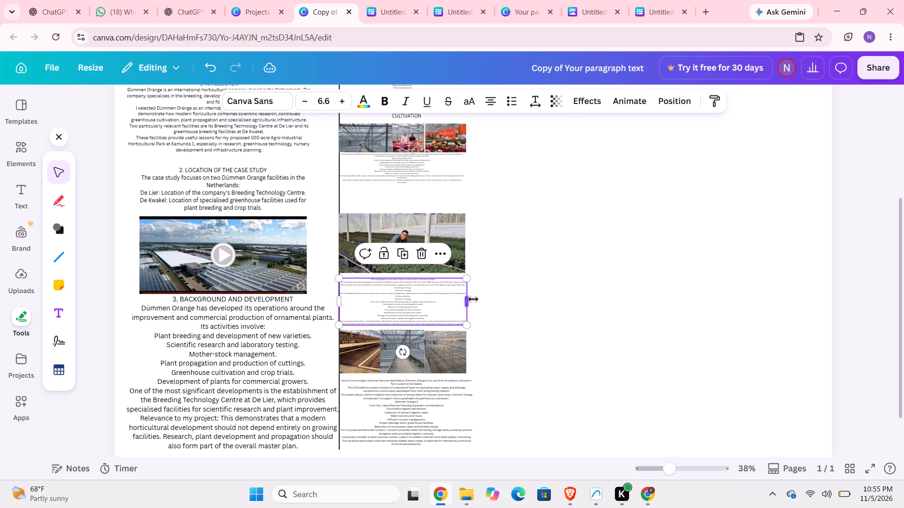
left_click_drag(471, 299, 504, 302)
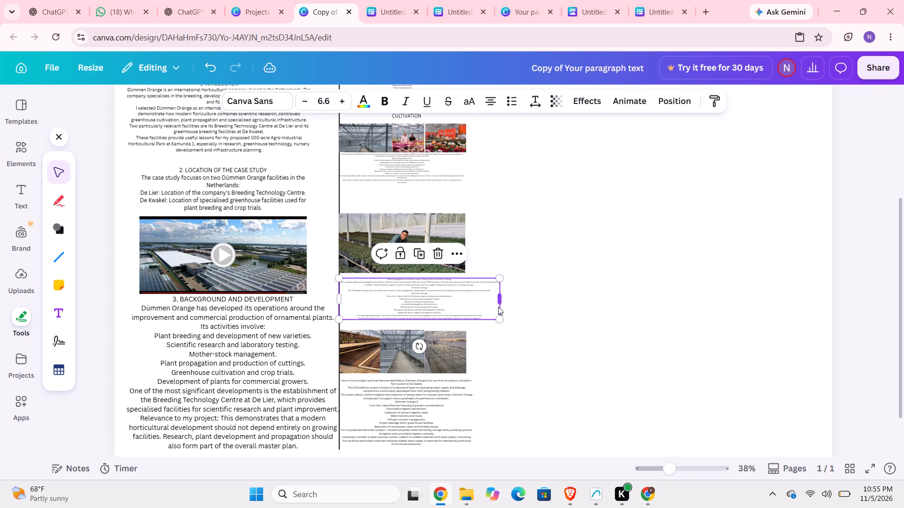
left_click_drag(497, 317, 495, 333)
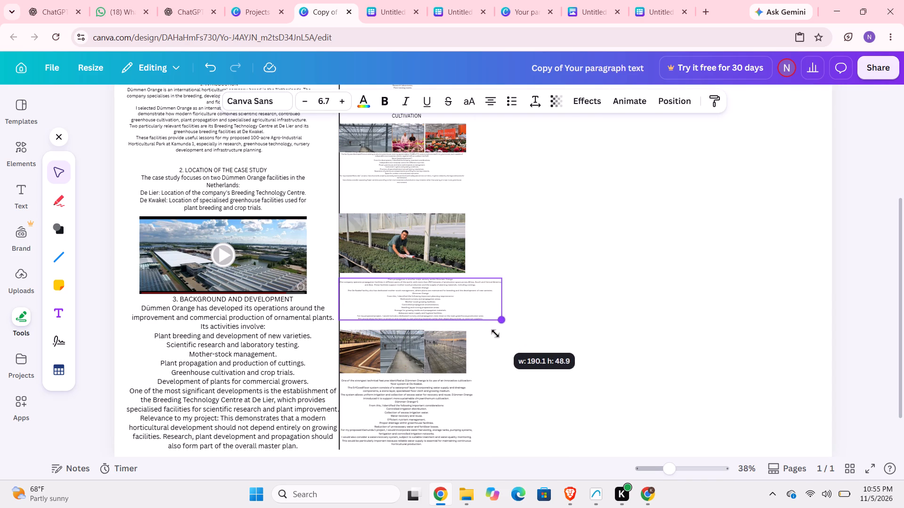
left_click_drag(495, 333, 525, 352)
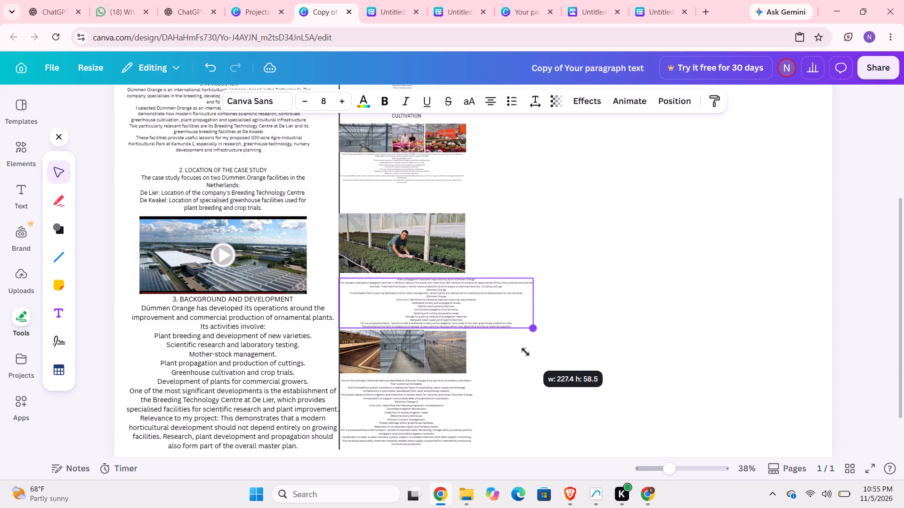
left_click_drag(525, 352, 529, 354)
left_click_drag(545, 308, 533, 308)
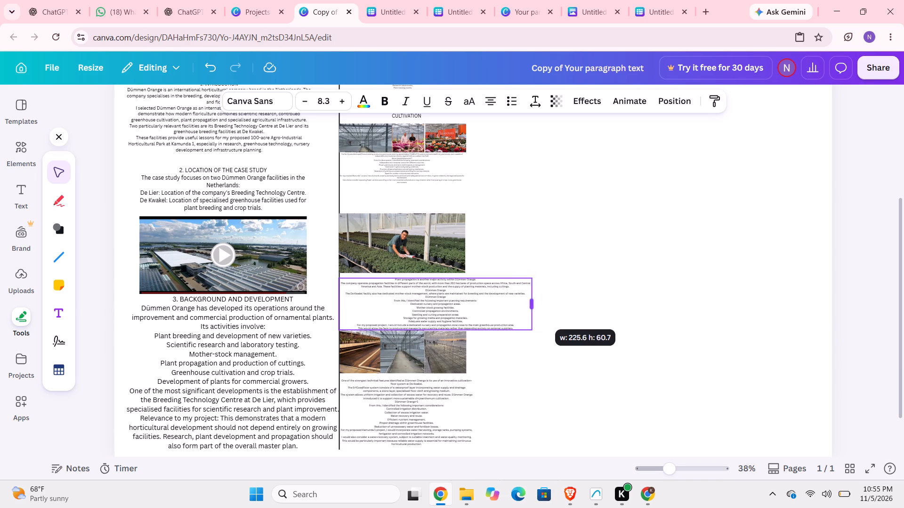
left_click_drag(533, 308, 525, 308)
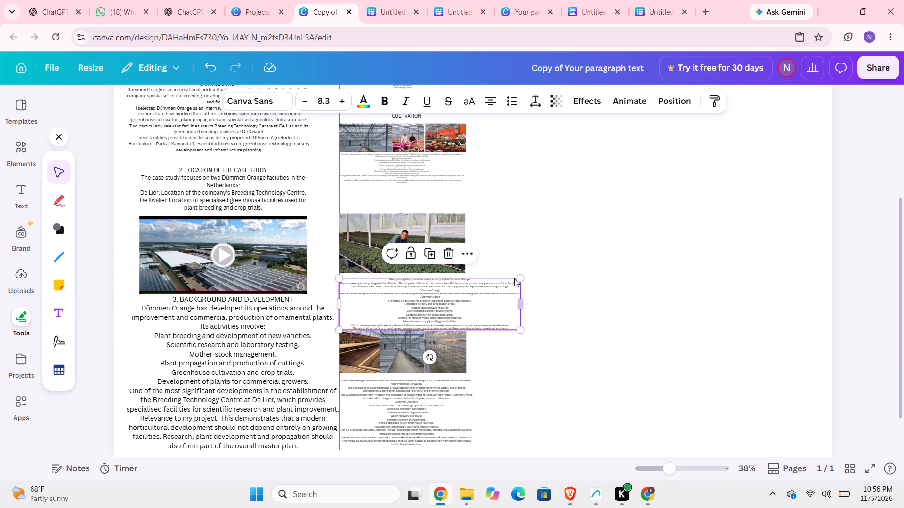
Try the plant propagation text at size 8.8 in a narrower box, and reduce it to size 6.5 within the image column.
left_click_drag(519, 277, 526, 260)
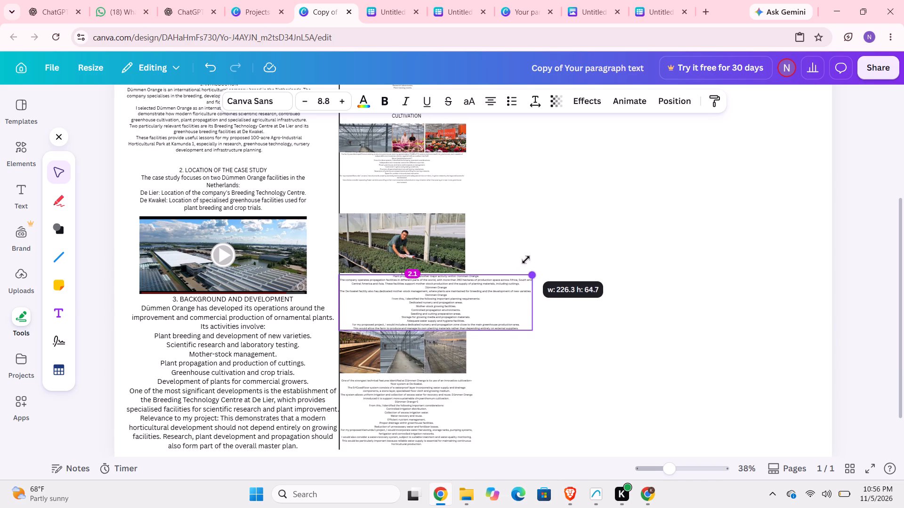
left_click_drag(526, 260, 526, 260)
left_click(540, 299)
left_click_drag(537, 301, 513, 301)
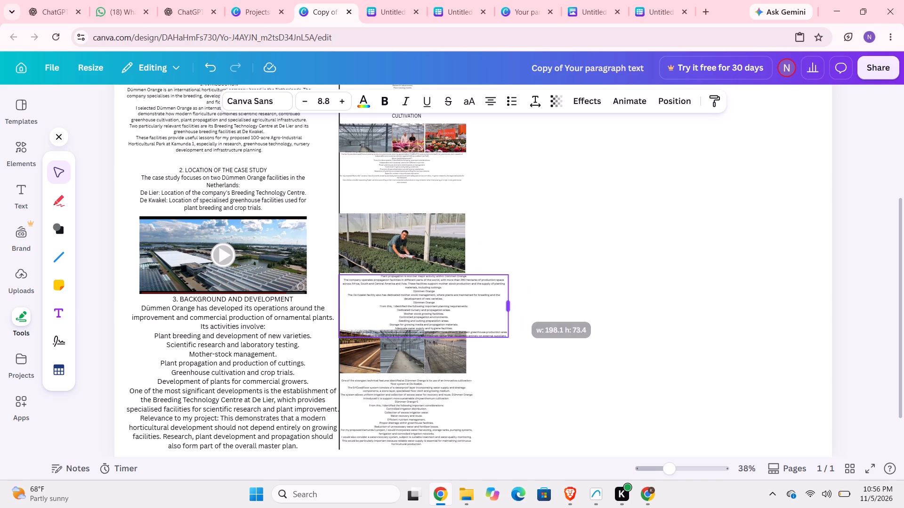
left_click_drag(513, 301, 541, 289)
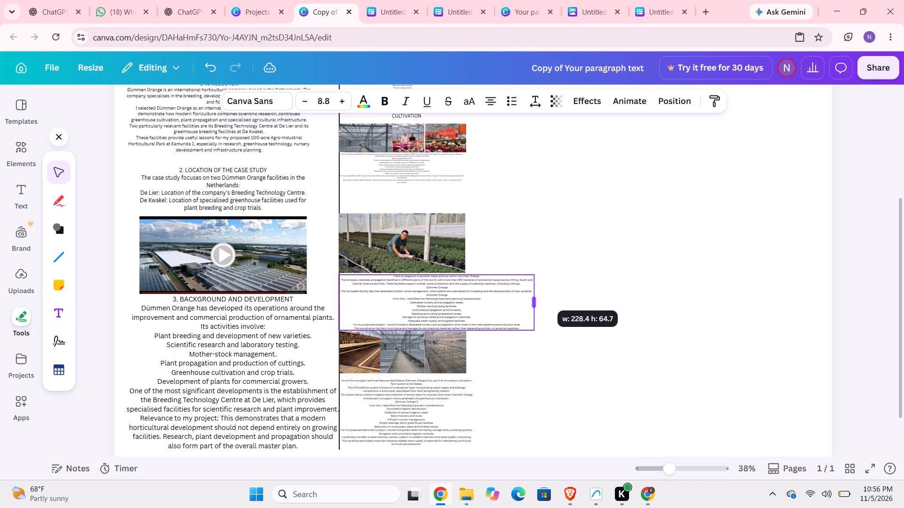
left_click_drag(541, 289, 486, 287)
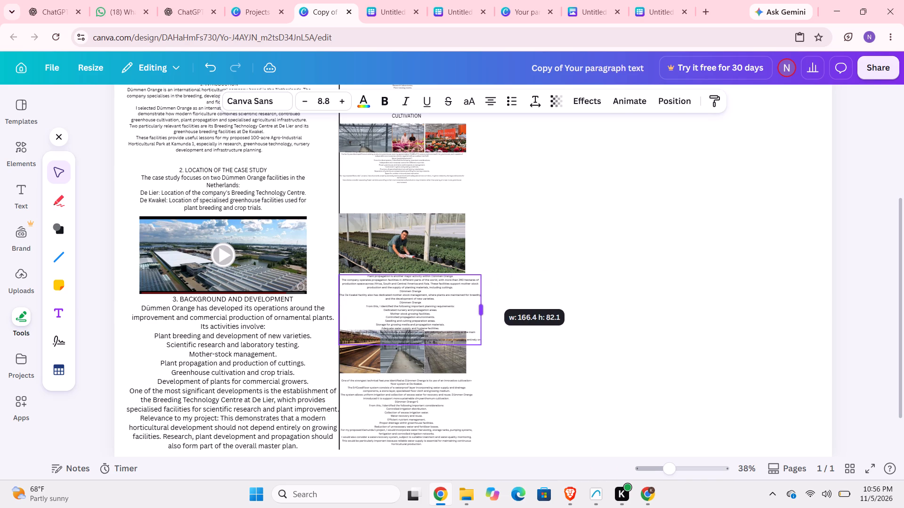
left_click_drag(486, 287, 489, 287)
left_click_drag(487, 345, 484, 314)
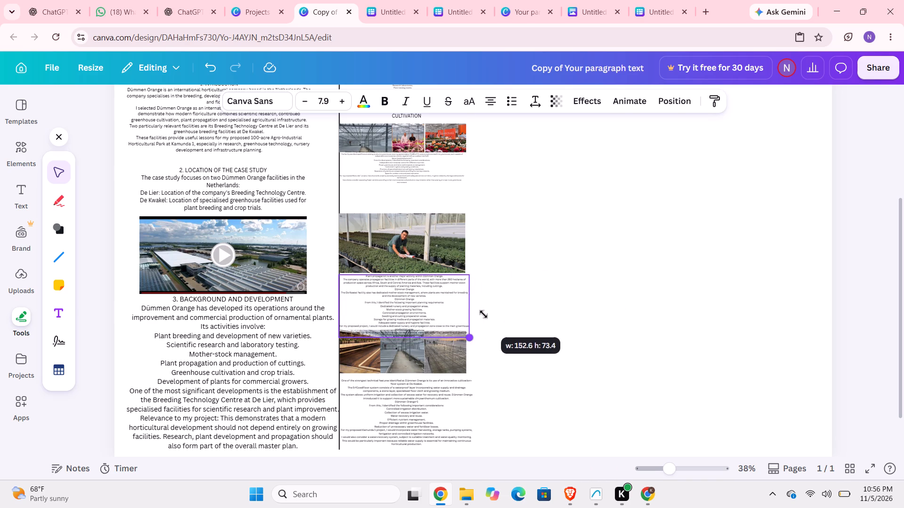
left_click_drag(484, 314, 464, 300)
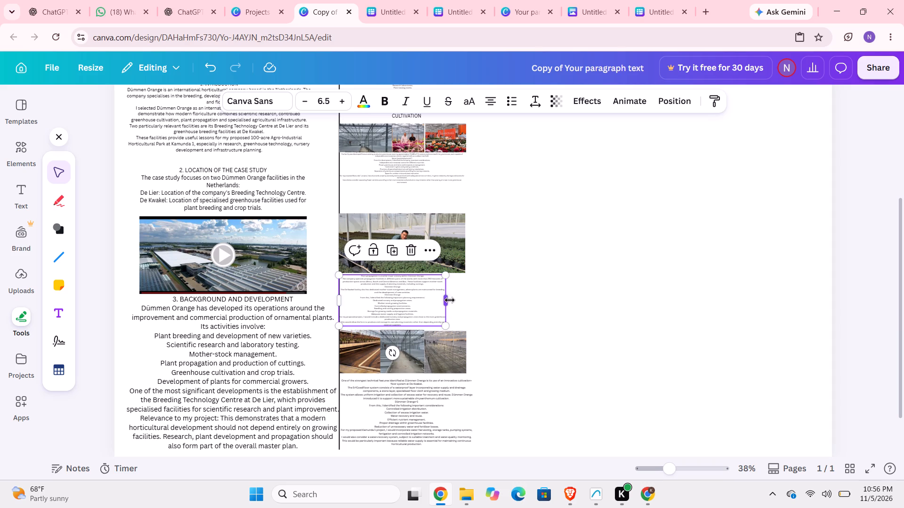
Widen the plant propagation text box past the image column and enlarge its text to size 8.5, keeping it above the irrigation images.
left_click_drag(450, 300, 501, 306)
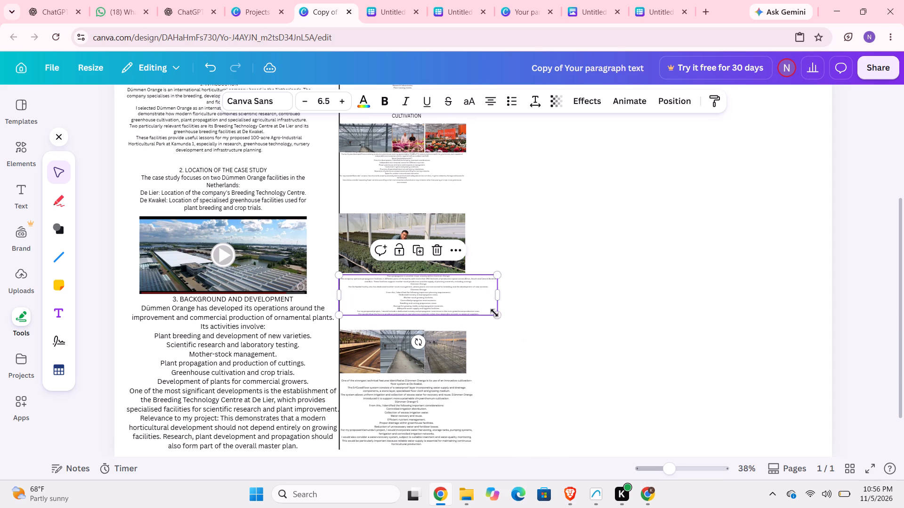
left_click_drag(495, 315, 536, 365)
left_click_drag(549, 306, 532, 306)
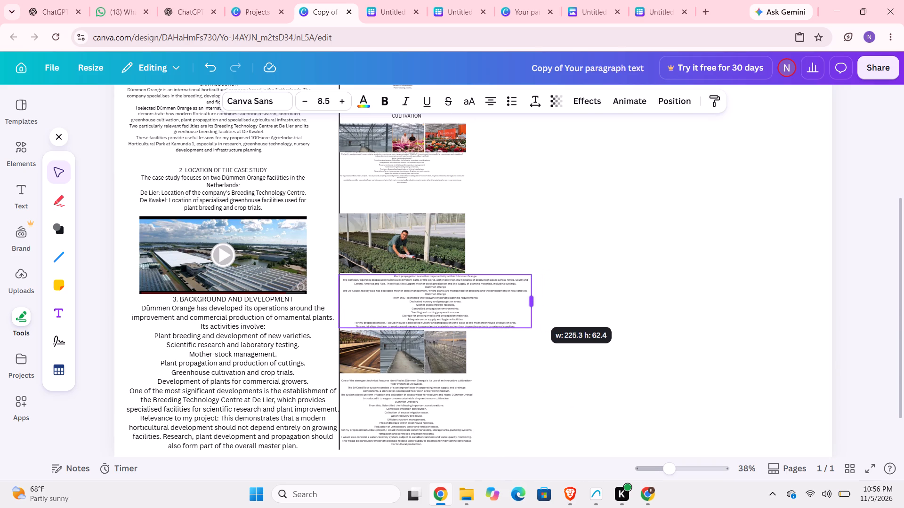
left_click_drag(532, 306, 526, 307)
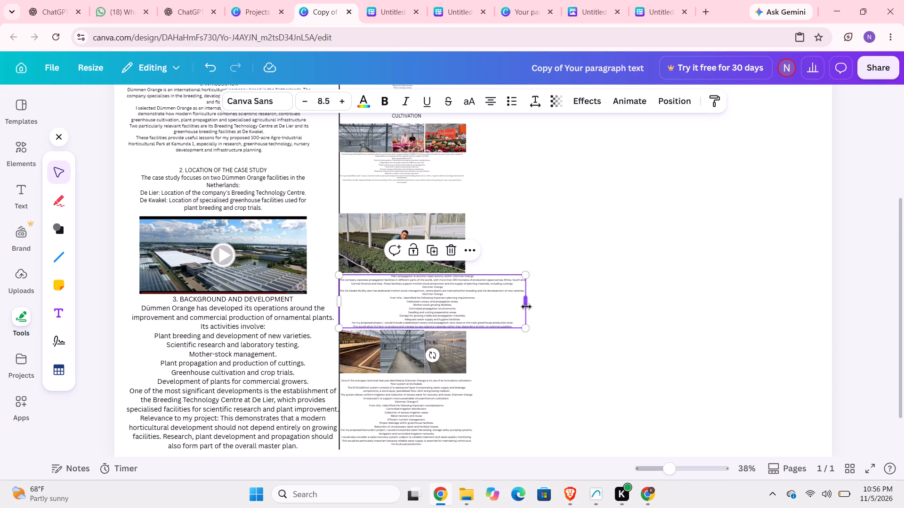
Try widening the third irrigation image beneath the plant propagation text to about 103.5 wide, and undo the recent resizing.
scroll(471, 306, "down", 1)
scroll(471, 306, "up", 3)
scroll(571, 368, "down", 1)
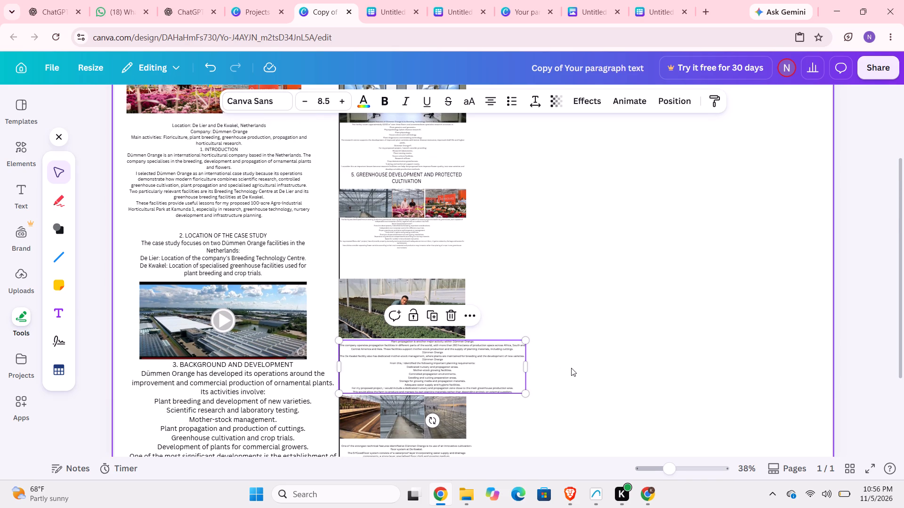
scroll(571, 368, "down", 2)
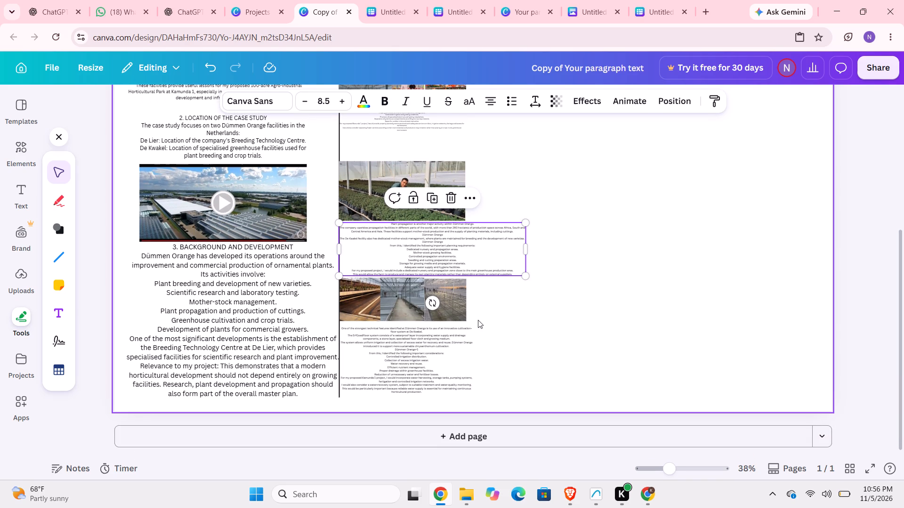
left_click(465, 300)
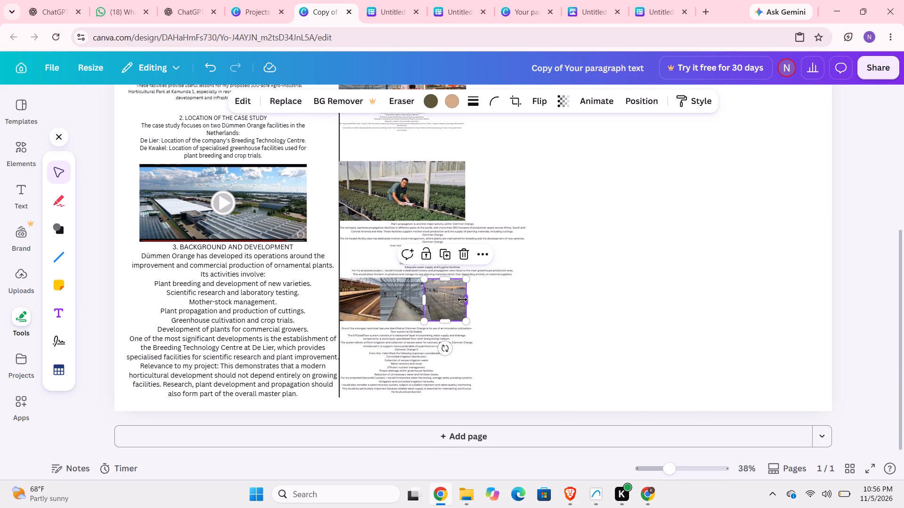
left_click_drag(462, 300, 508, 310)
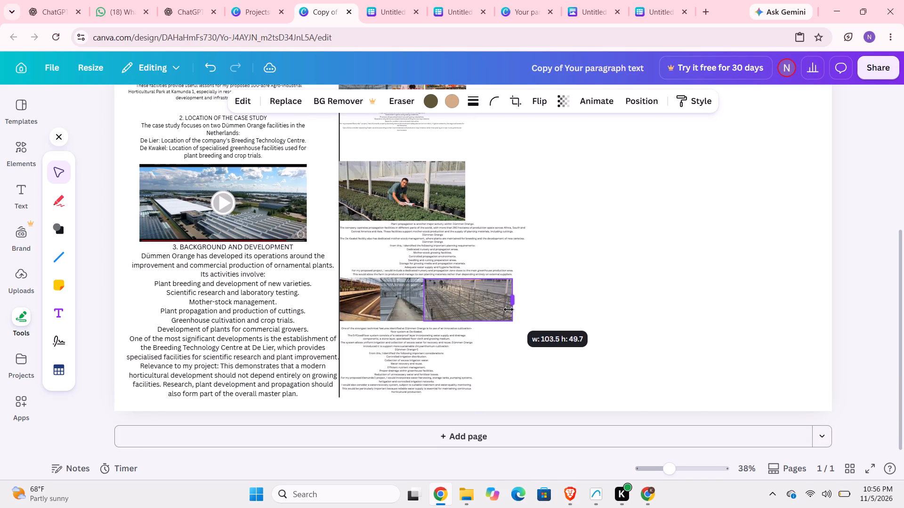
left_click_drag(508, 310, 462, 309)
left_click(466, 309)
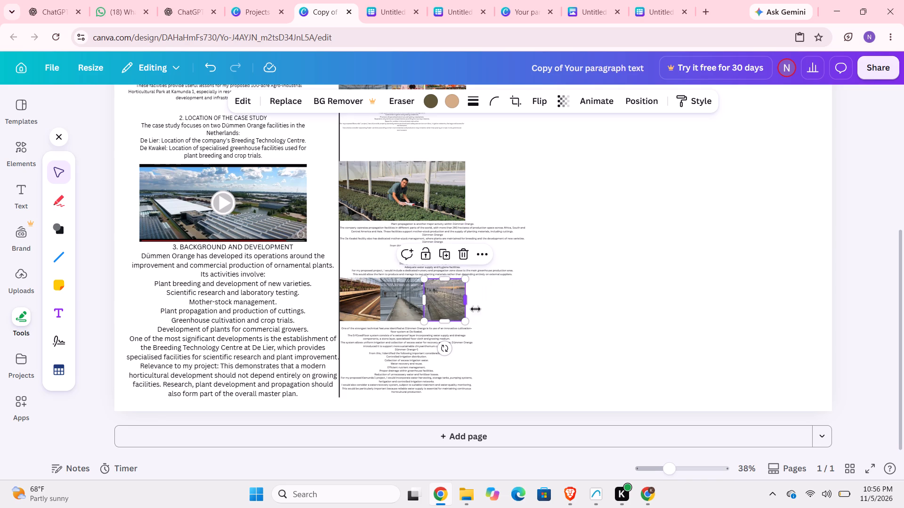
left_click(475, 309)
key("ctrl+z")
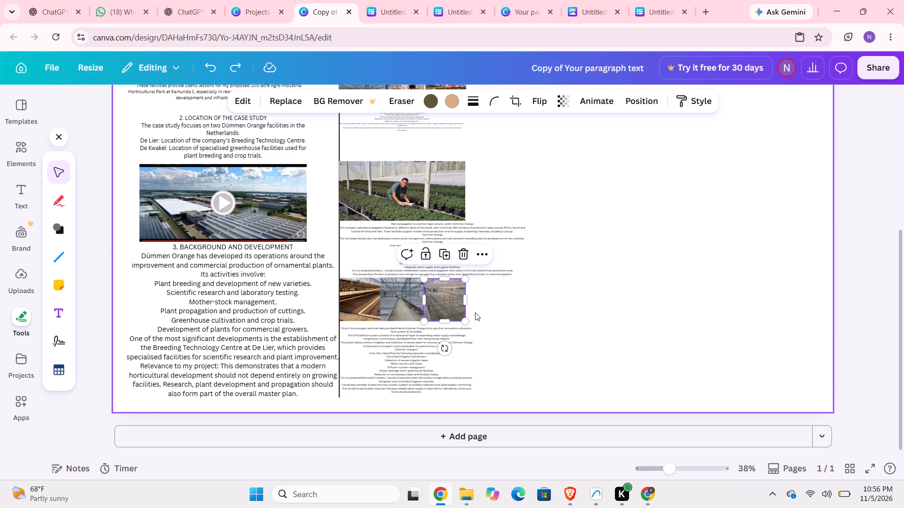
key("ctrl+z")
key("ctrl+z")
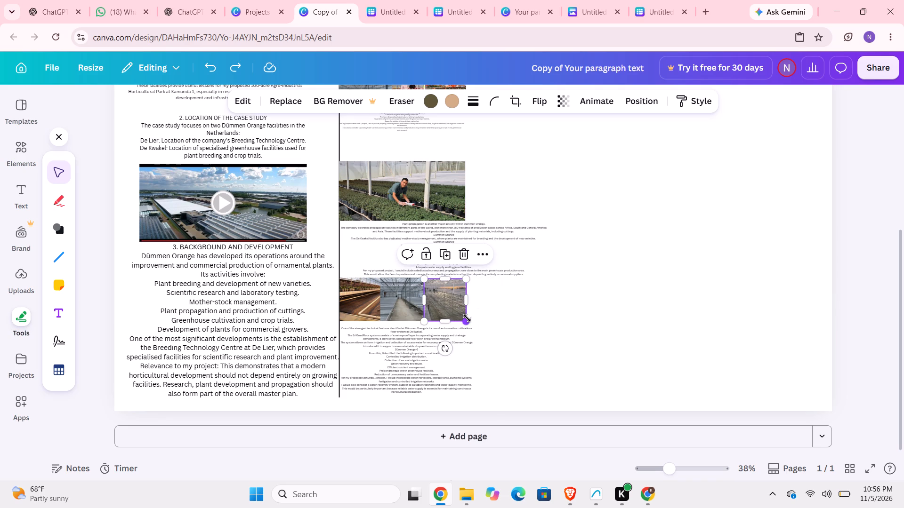
Narrow the plant propagation text box slightly and scale its text to size 8.1, keeping it above the irrigation images.
left_click(576, 298)
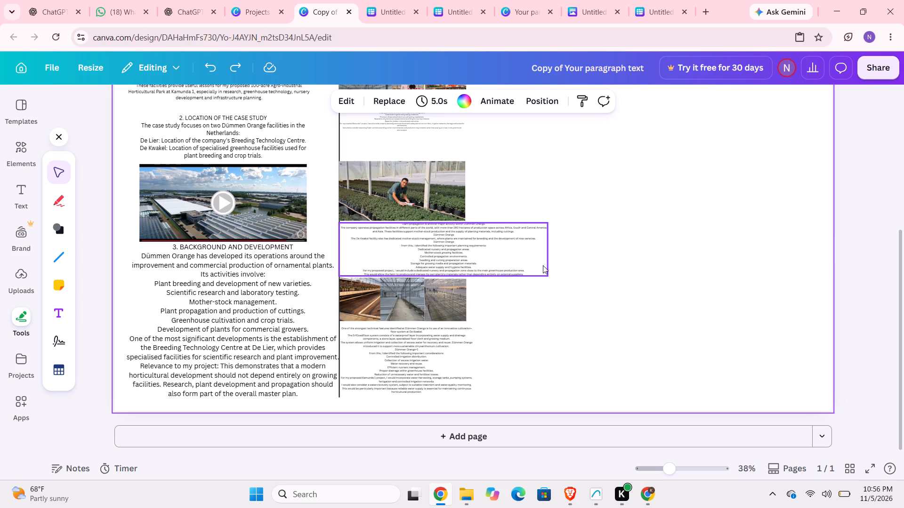
left_click_drag(547, 255, 543, 255)
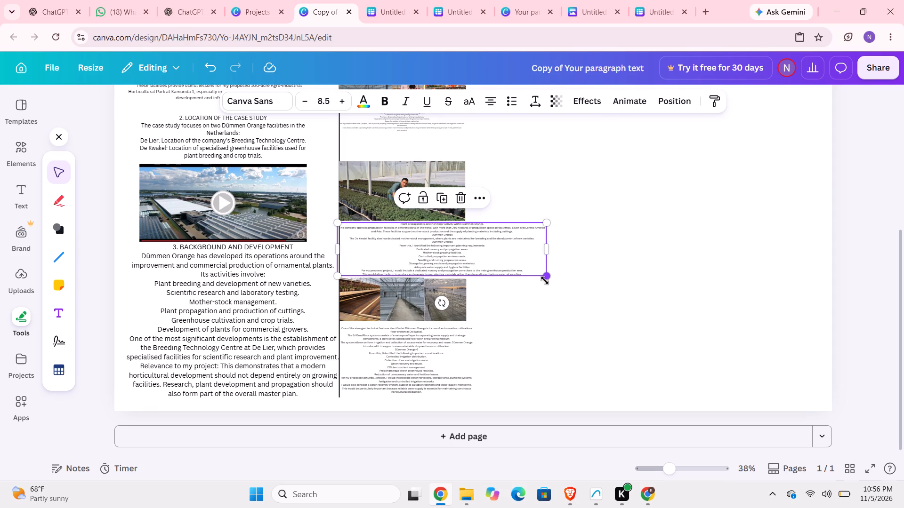
left_click_drag(545, 280, 523, 275)
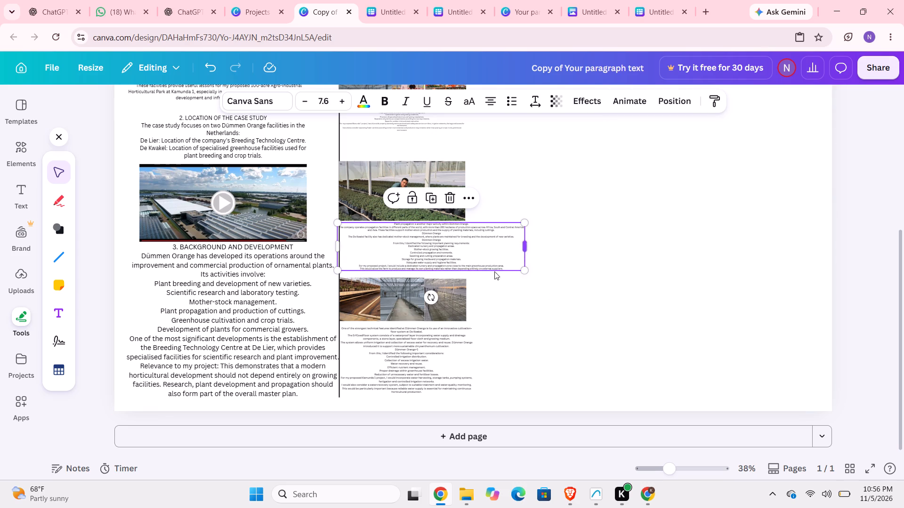
left_click(524, 245)
left_click_drag(525, 245, 515, 248)
left_click_drag(512, 272, 520, 287)
left_click(535, 294)
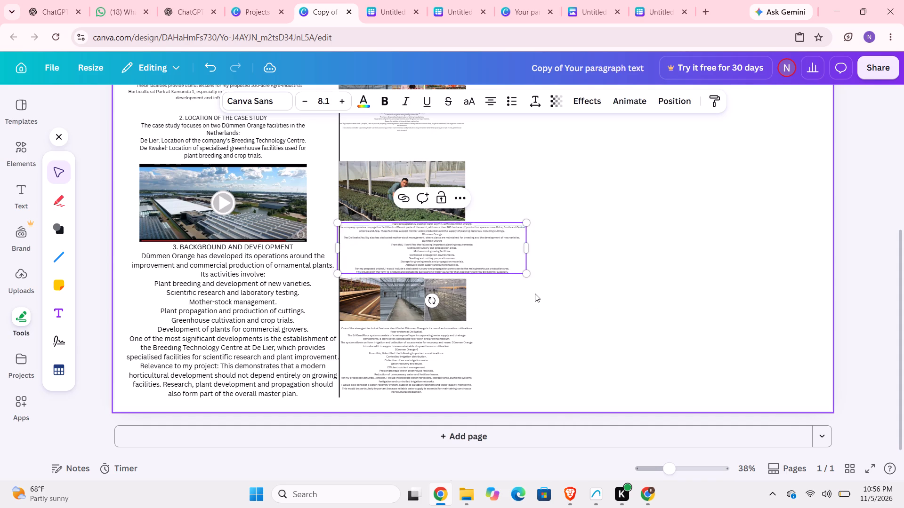
Move the third irrigation image out to the plant propagation text's right edge, and enlarge and widen it towards the middle image.
left_click_drag(450, 303, 496, 302)
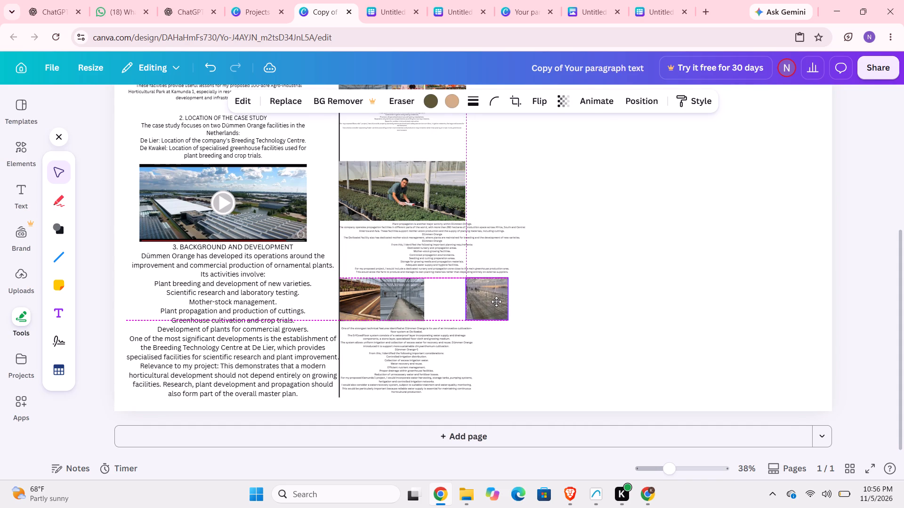
left_click_drag(496, 302, 514, 301)
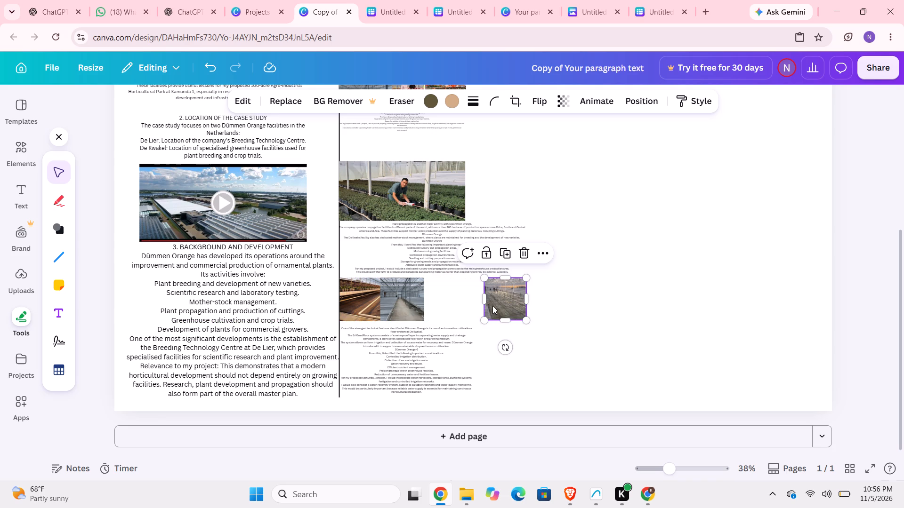
left_click_drag(482, 319, 465, 322)
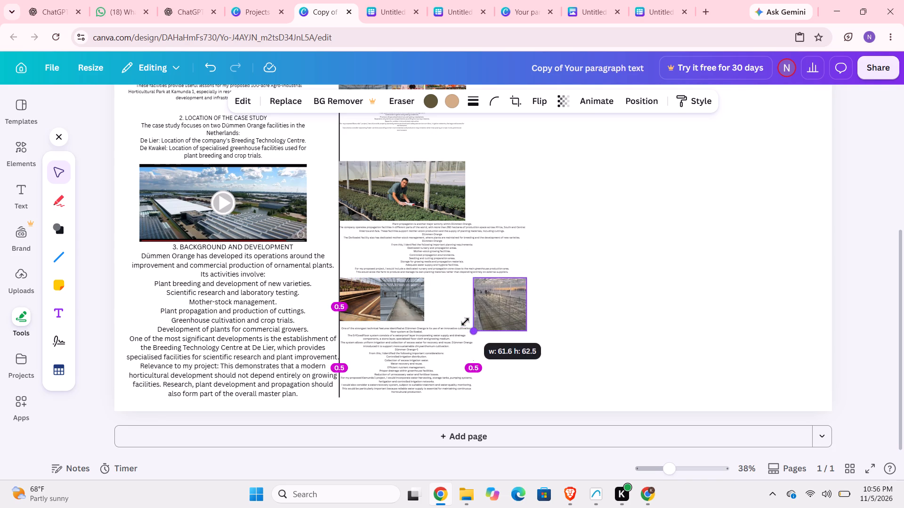
left_click_drag(465, 322, 466, 320)
left_click_drag(476, 305, 465, 306)
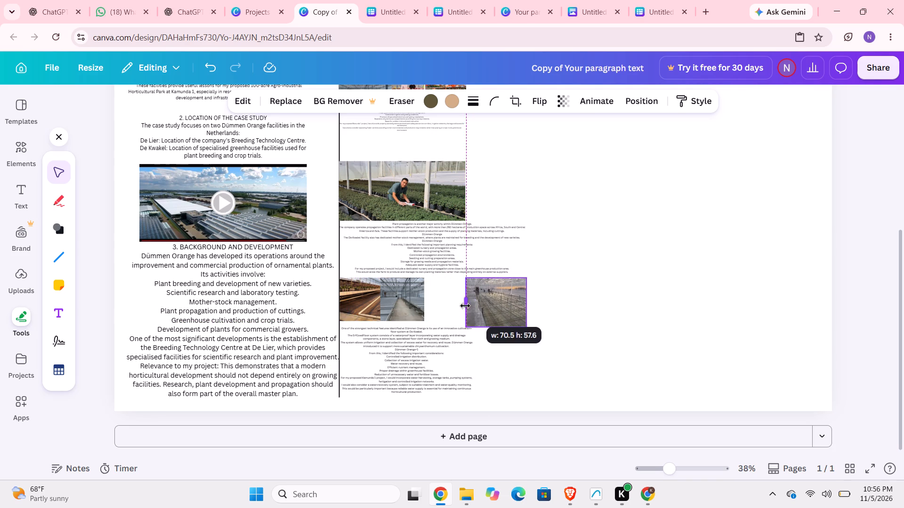
left_click_drag(465, 306, 456, 307)
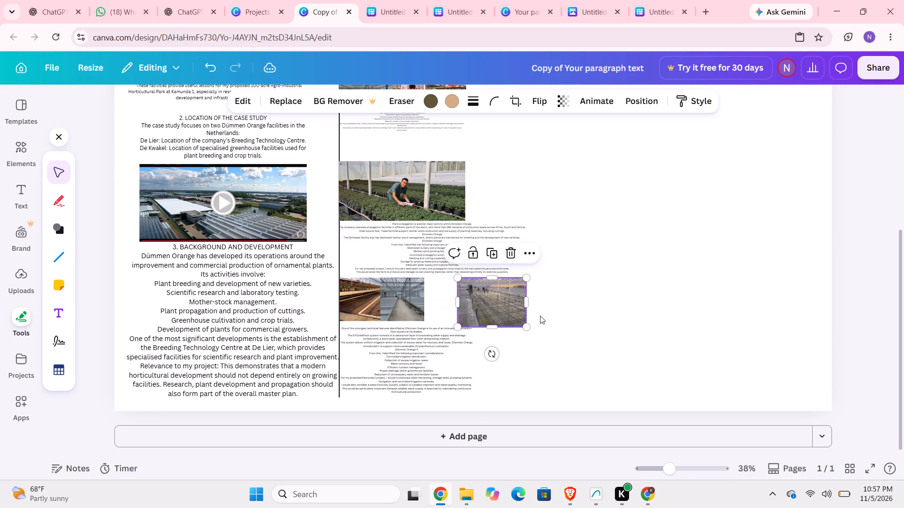
left_click(550, 316)
Move the middle irrigation image against the third one and enlarge it to about 71.9 by 57.9.
left_click_drag(412, 307, 434, 309)
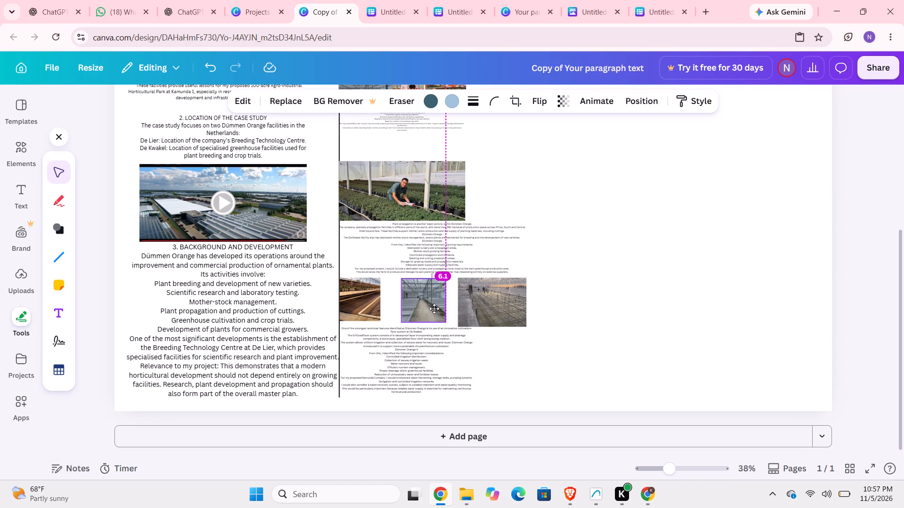
left_click_drag(434, 309, 447, 312)
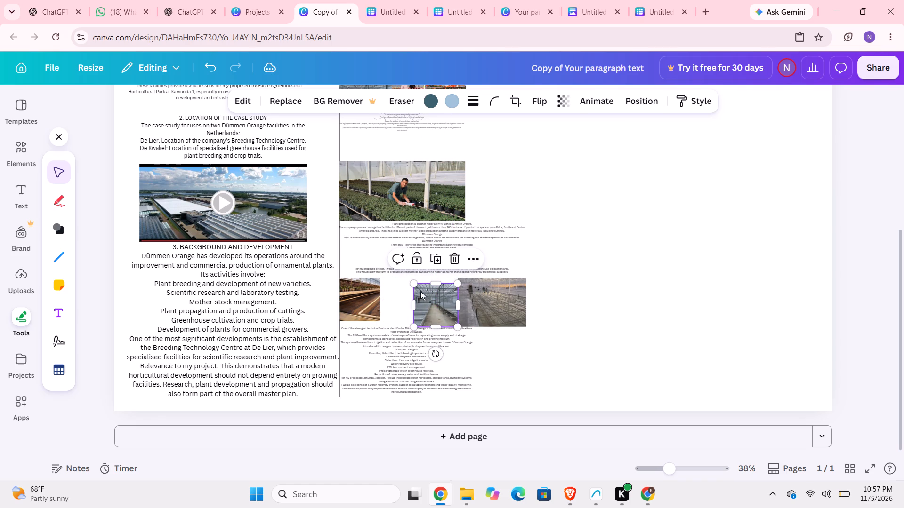
left_click_drag(414, 285, 404, 282)
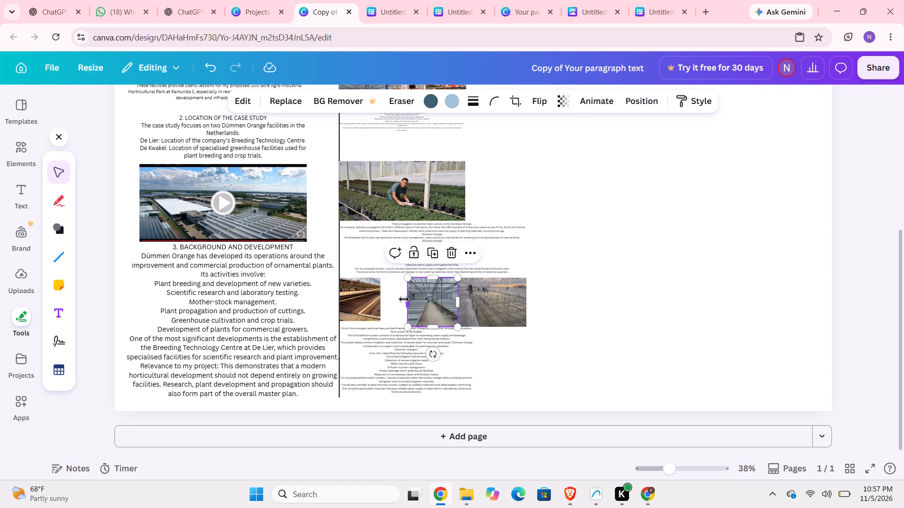
left_click_drag(404, 299, 395, 300)
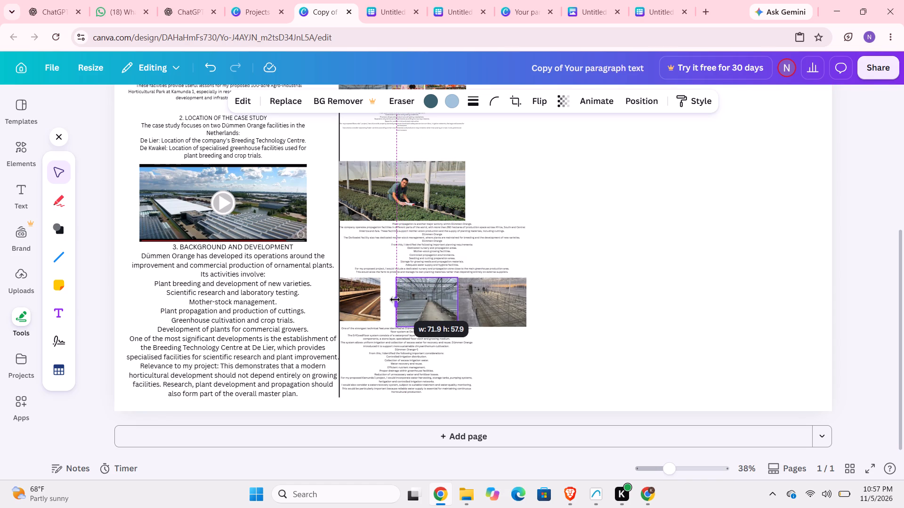
left_click_drag(395, 300, 391, 301)
left_click(565, 354)
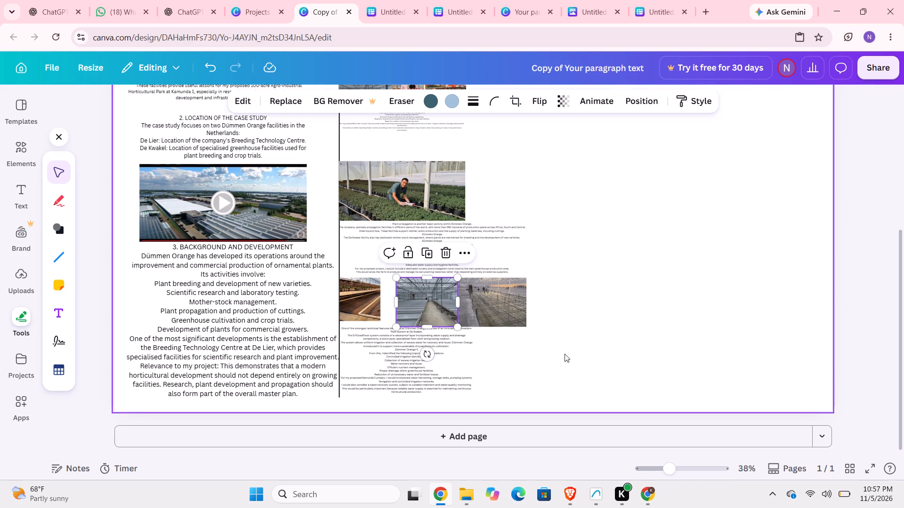
Move the first irrigation image against the middle one and enlarge it to about 66.6 by 56.2, reaching the column divider.
left_click_drag(370, 303, 381, 310)
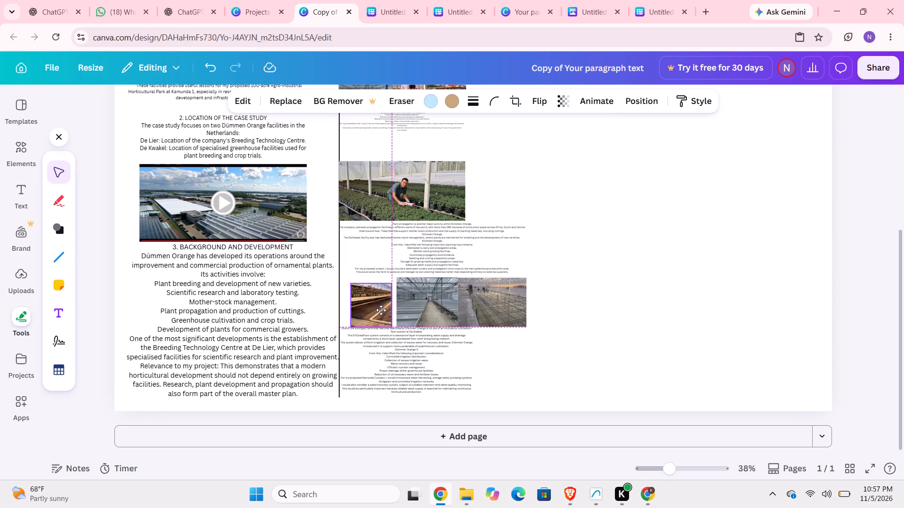
left_click_drag(381, 310, 387, 308)
left_click(376, 282)
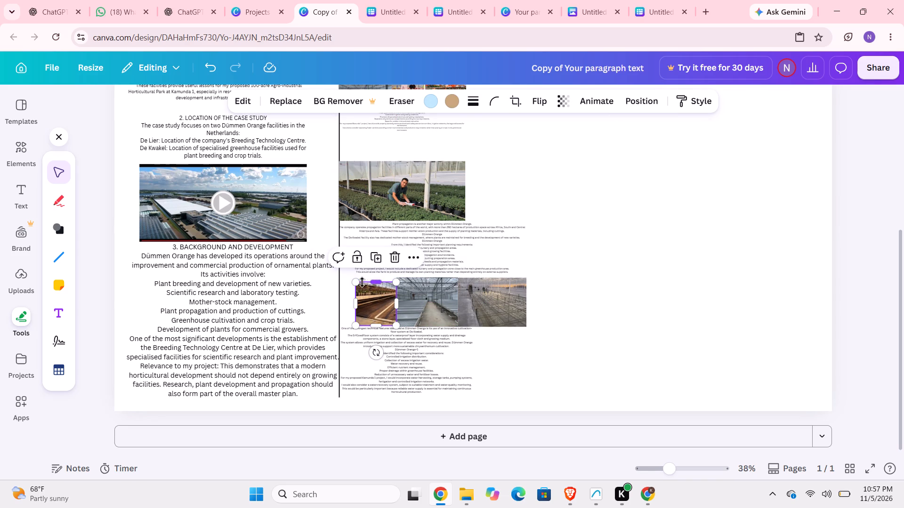
left_click_drag(359, 283, 350, 281)
left_click_drag(350, 301, 340, 302)
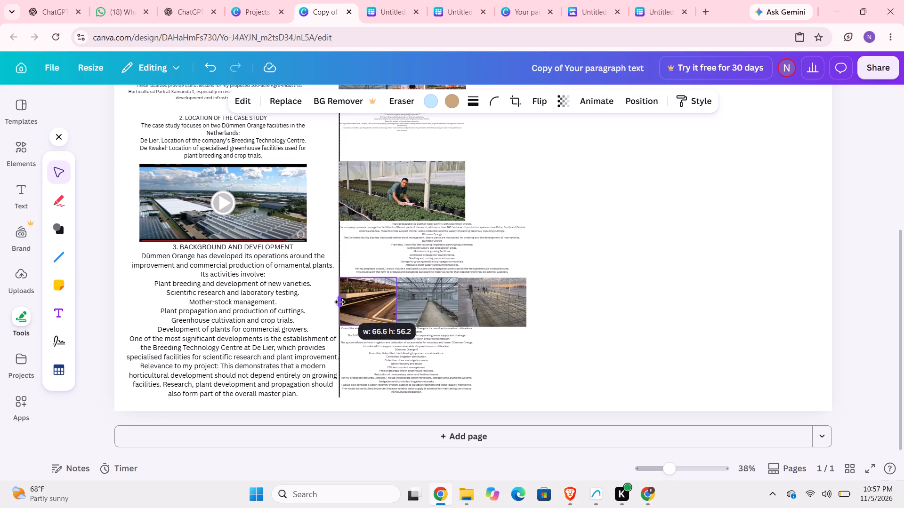
left_click_drag(340, 302, 339, 304)
left_click(664, 303)
Enlarge the irrigation text below the three images and widen its box to match the full width of the image row.
scroll(539, 372, "down", 1)
left_click(459, 359)
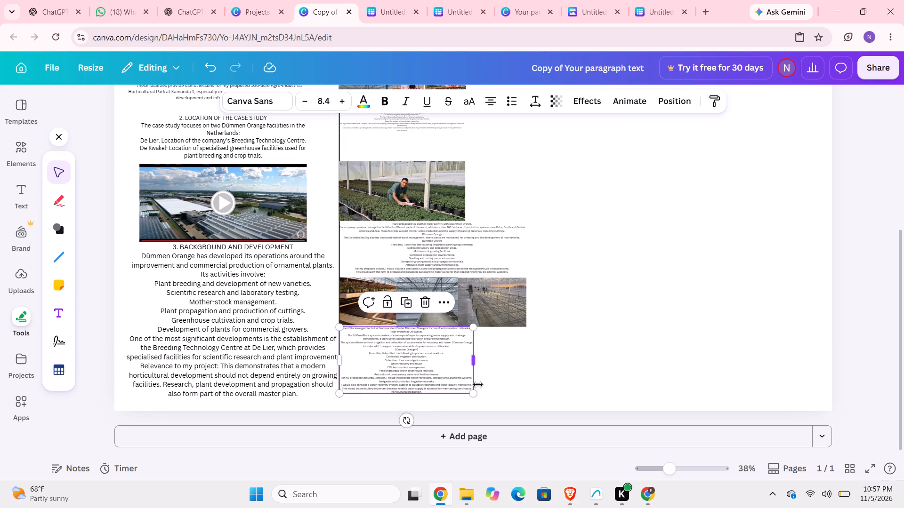
left_click_drag(478, 395, 527, 403)
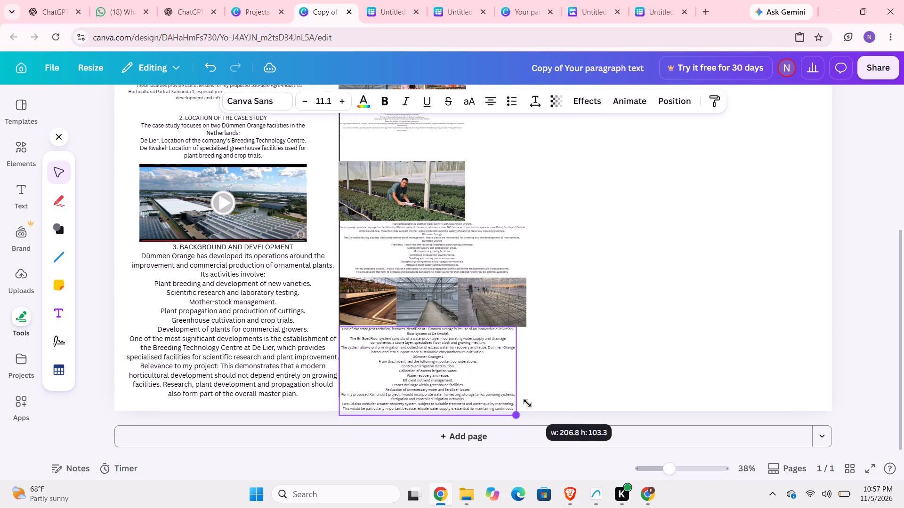
left_click_drag(527, 403, 527, 402)
left_click_drag(518, 372, 556, 373)
left_click_drag(554, 409, 530, 392)
left_click(592, 381)
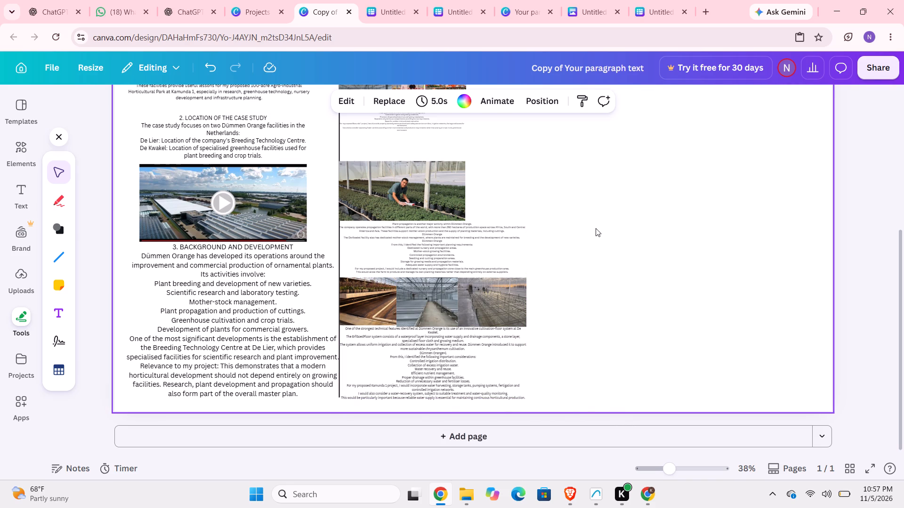
Widen the greenhouse worker photo so its right edge lines up with the irrigation image row.
middle_click_drag(596, 228, 601, 342)
scroll(474, 263, "down", 3)
scroll(482, 271, "up", 1)
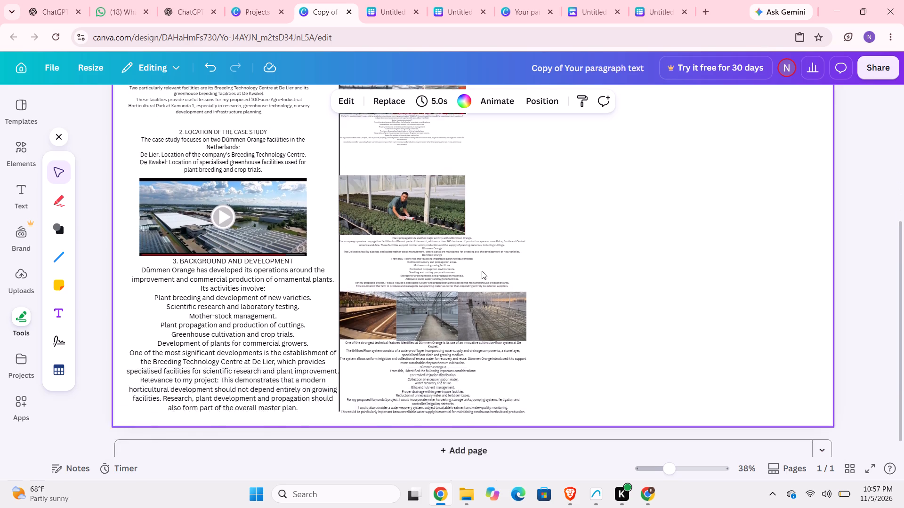
scroll(482, 271, "up", 2)
left_click(463, 358)
left_click_drag(466, 368, 513, 368)
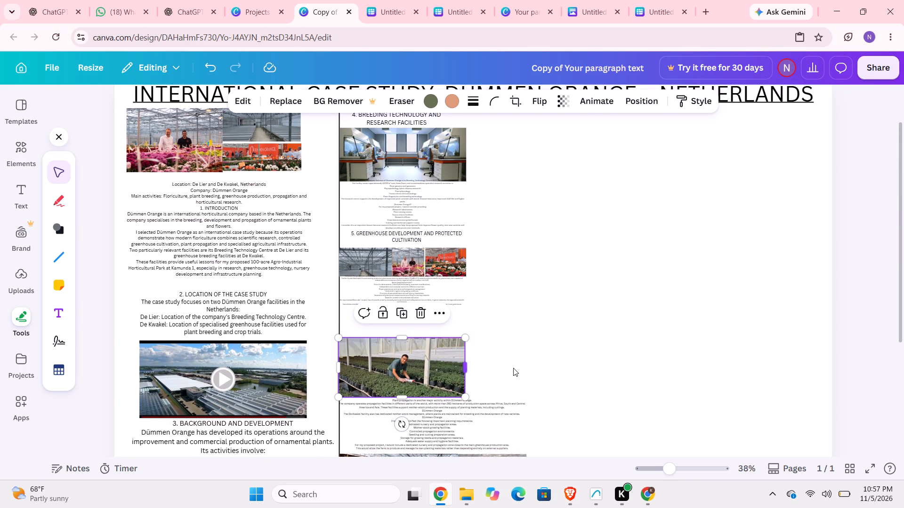
left_click_drag(513, 368, 527, 370)
left_click(572, 354)
Move the section 5 greenhouse text down and enlarge it to about size 7.5, matching the greenhouse worker photo's width.
scroll(560, 367, "down", 1)
scroll(560, 375, "up", 1)
scroll(560, 378, "down", 1)
scroll(560, 380, "up", 1)
scroll(560, 381, "down", 1)
scroll(505, 326, "up", 3)
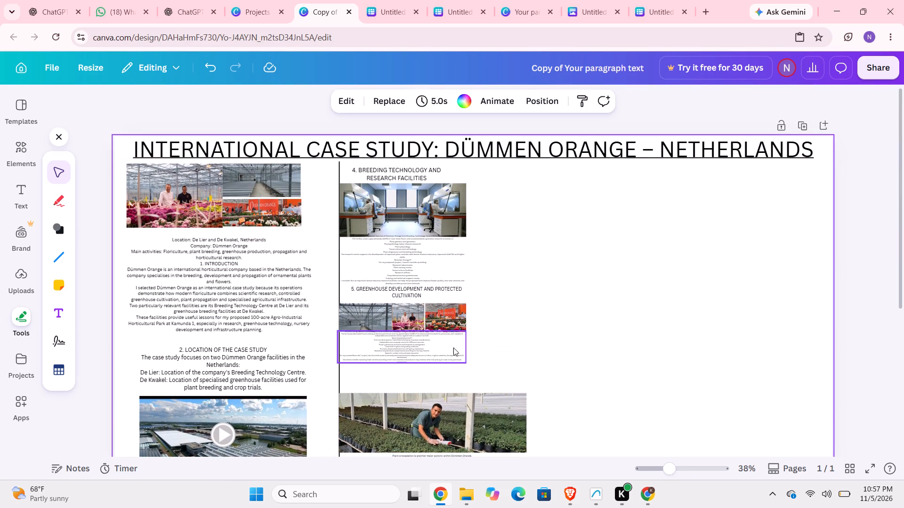
left_click(467, 346)
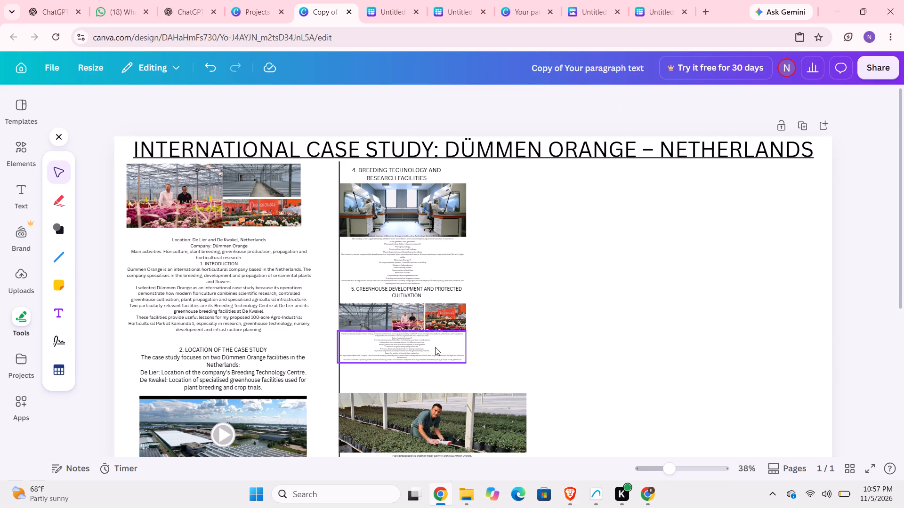
left_click_drag(435, 347, 441, 362)
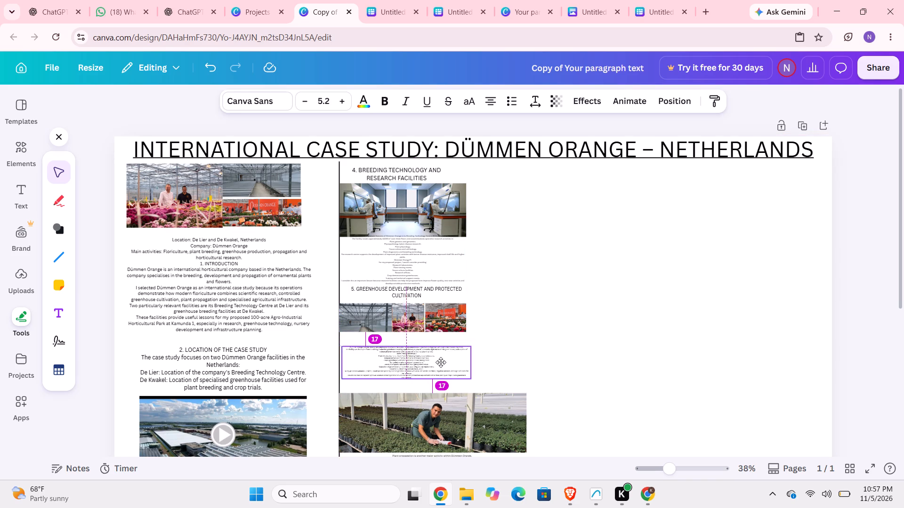
left_click_drag(441, 362, 436, 362)
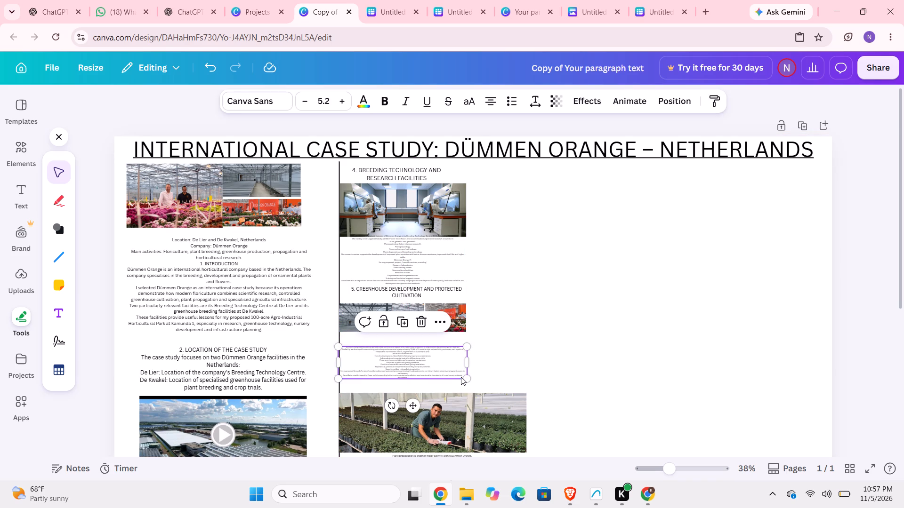
left_click_drag(467, 380, 524, 399)
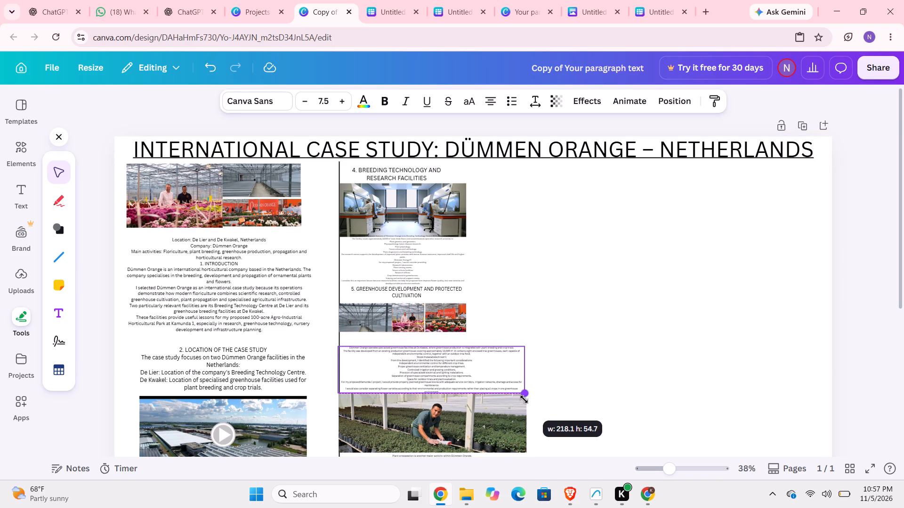
left_click_drag(524, 399, 528, 397)
left_click(567, 385)
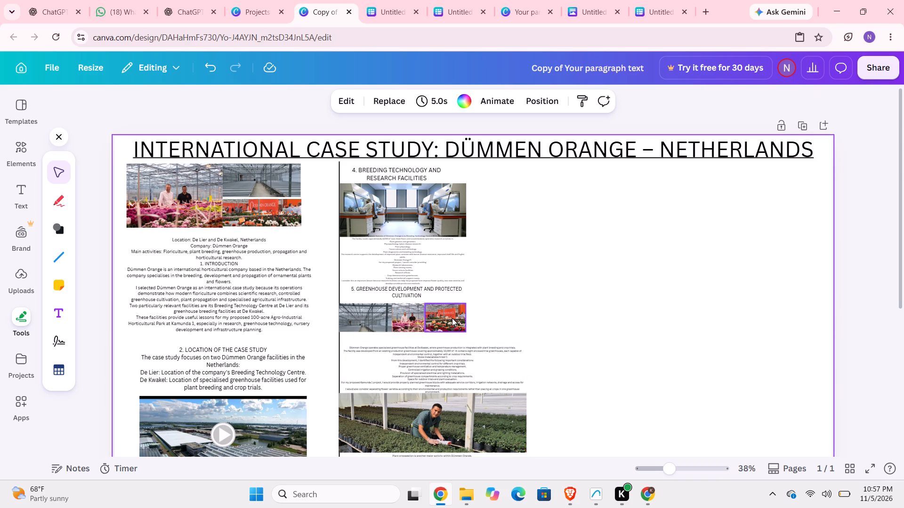
Move the third section 5 image out to the greenhouse worker photo's outer edge and enlarge it to a height of about 40.
left_click_drag(452, 318, 509, 325)
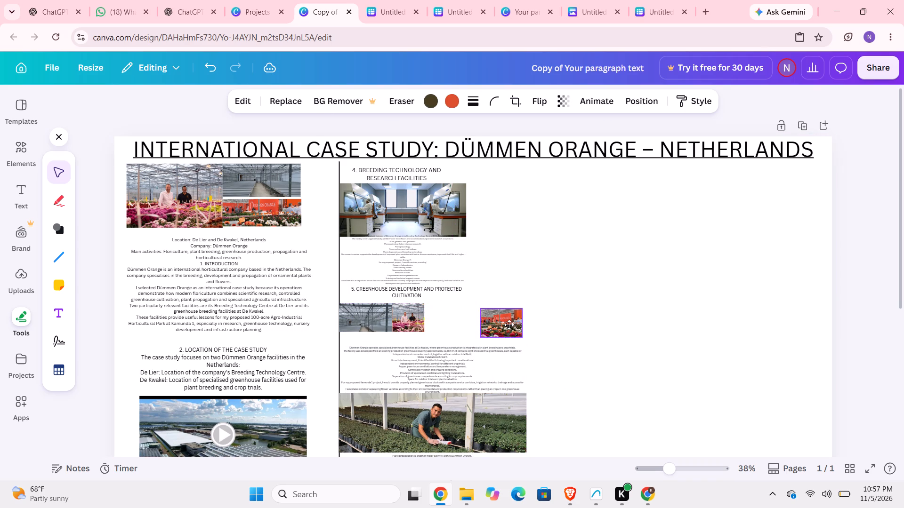
left_click_drag(509, 325, 511, 323)
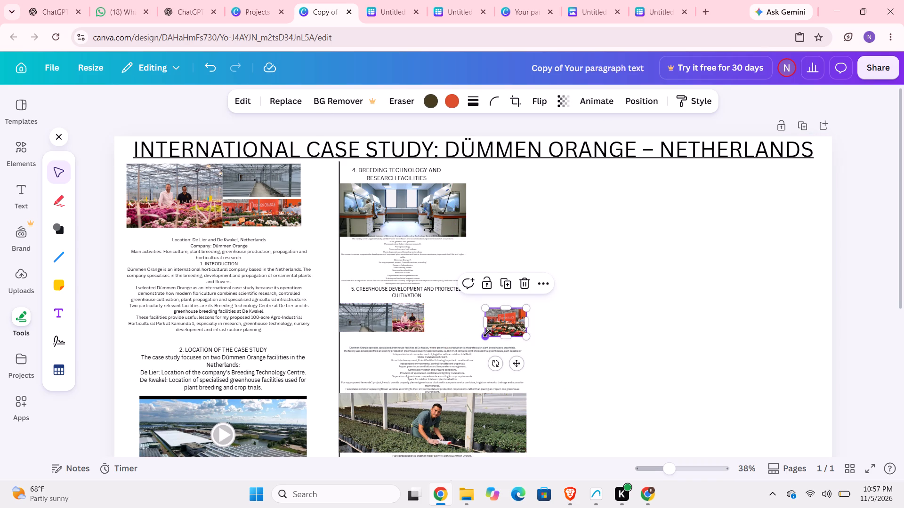
left_click_drag(487, 333, 477, 334)
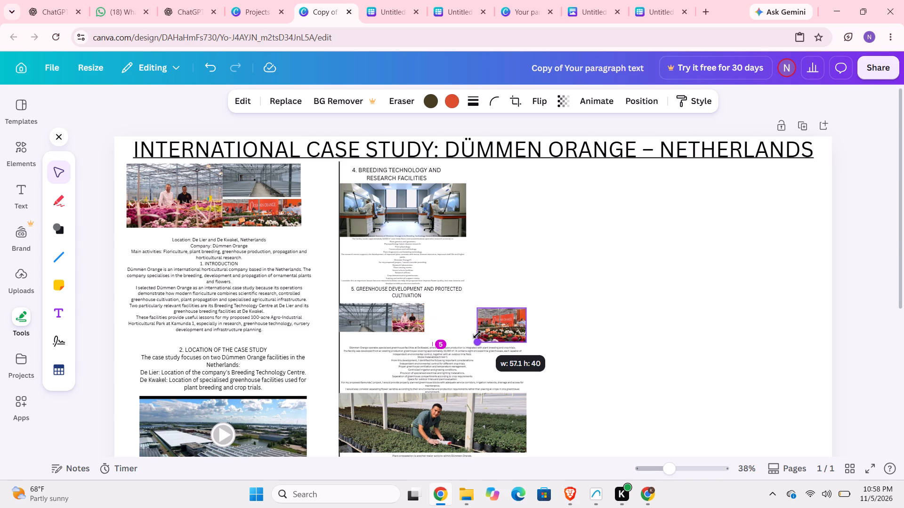
left_click_drag(477, 334, 477, 334)
left_click_drag(476, 329, 465, 326)
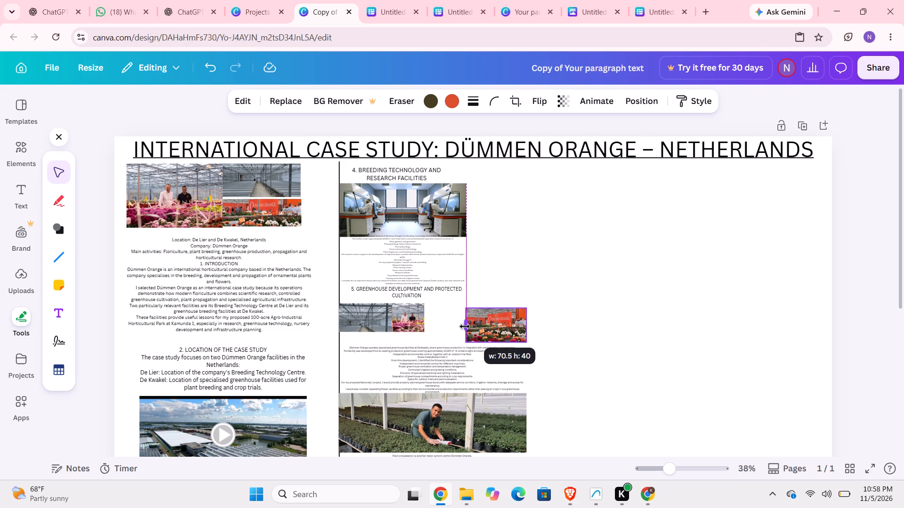
left_click_drag(465, 326, 461, 326)
Move the middle section 5 image against the third one, enlarge it to about 40 high and widen it towards the first image.
left_click_drag(422, 321, 442, 325)
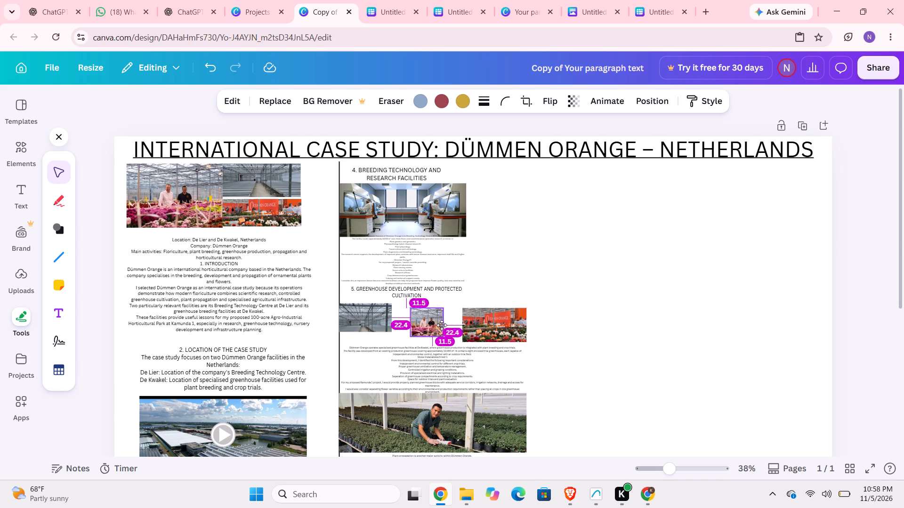
left_click_drag(442, 325, 460, 327)
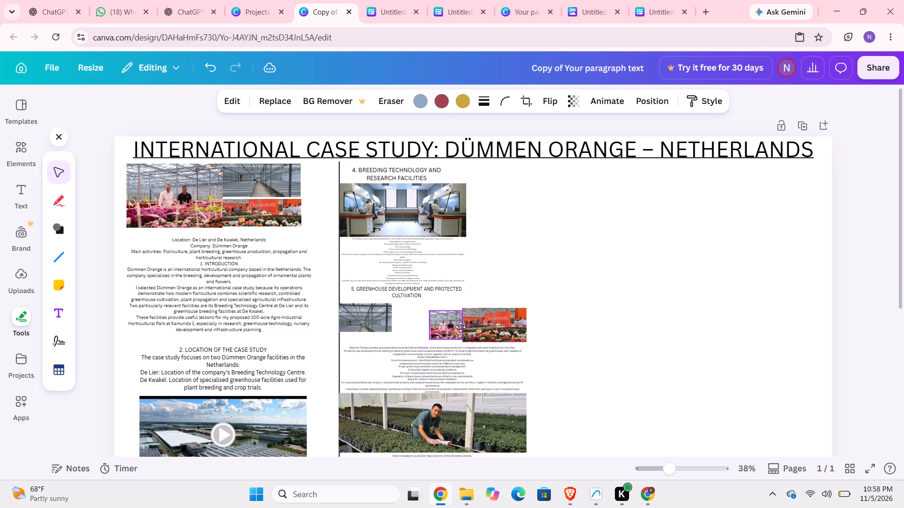
left_click_drag(460, 327, 462, 325)
left_click_drag(430, 333, 418, 334)
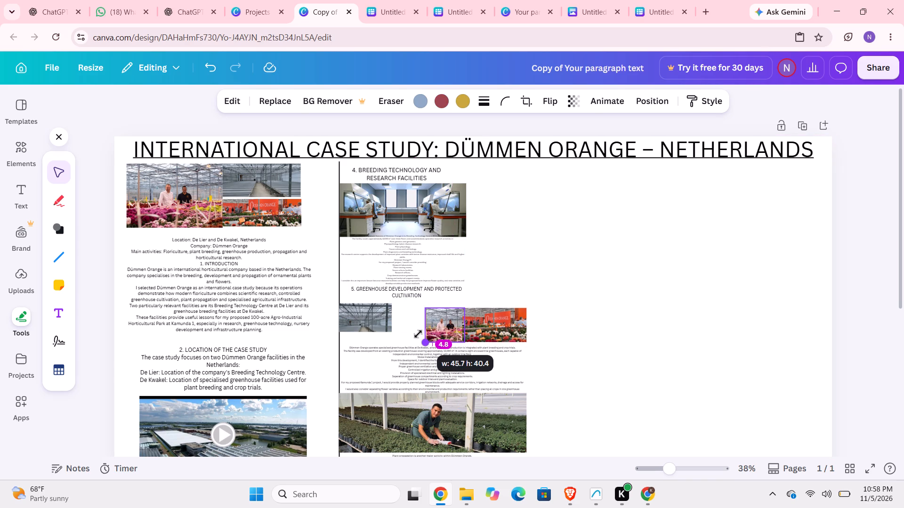
left_click_drag(418, 334, 419, 333)
left_click_drag(424, 325, 419, 325)
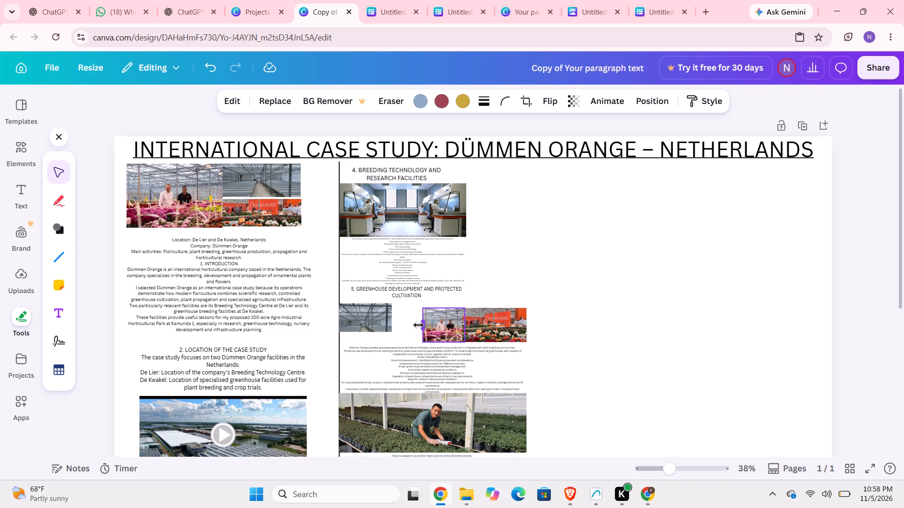
left_click_drag(419, 325, 407, 325)
Move the first section 5 image against the middle one and enlarge it until it reaches the column divider.
left_click_drag(374, 324, 385, 332)
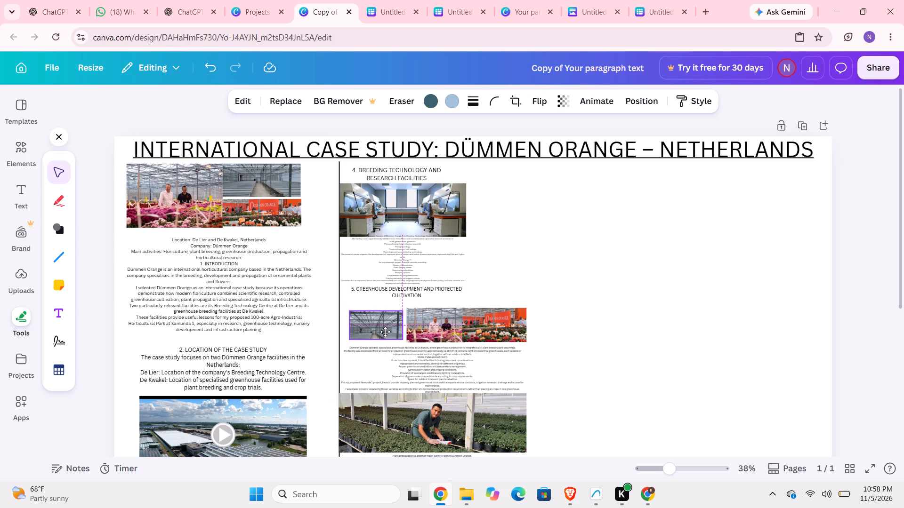
left_click_drag(385, 332, 389, 330)
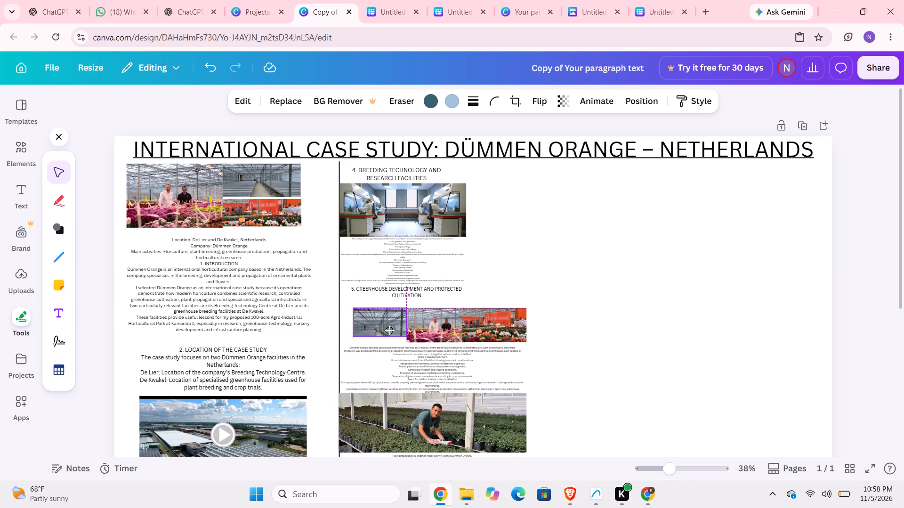
left_click_drag(389, 330, 391, 330)
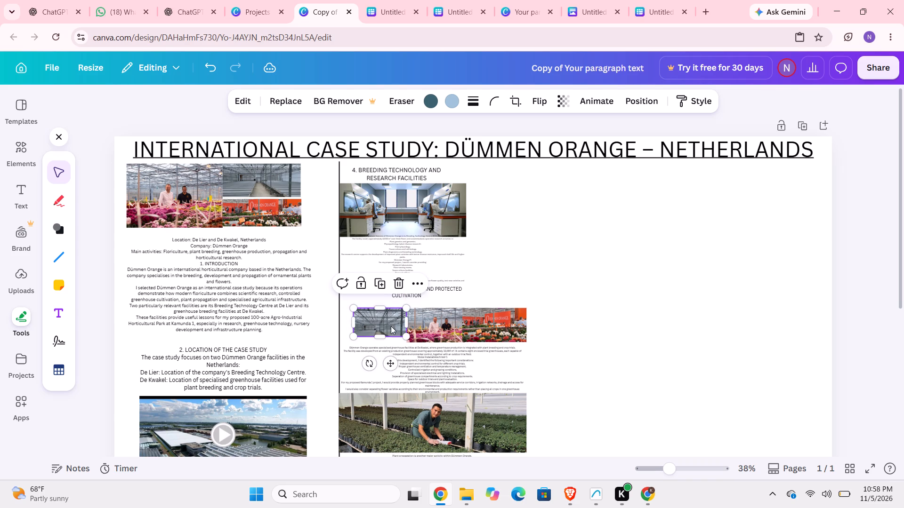
left_click_drag(352, 337, 341, 341)
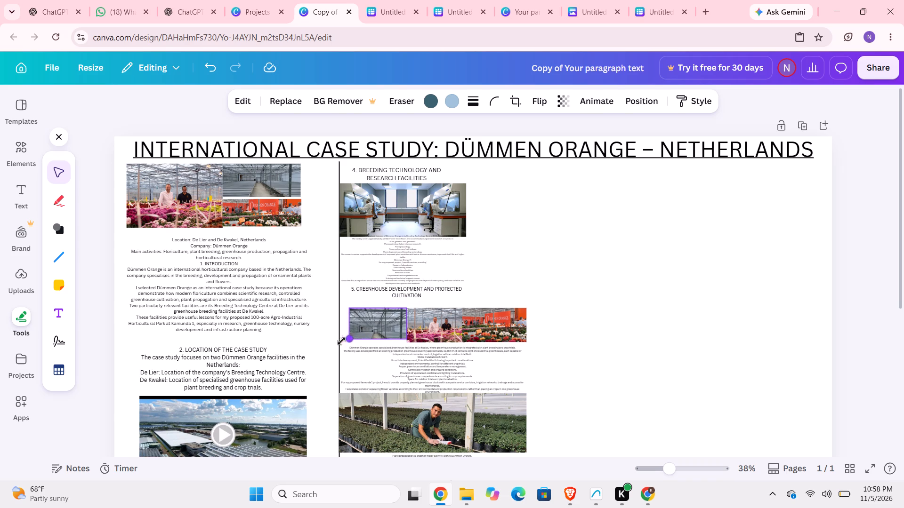
left_click_drag(341, 341, 337, 346)
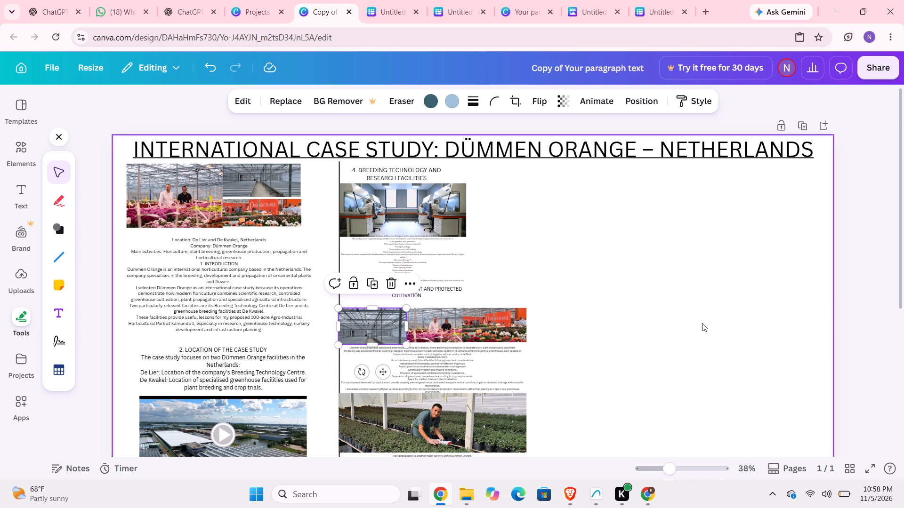
left_click(643, 322)
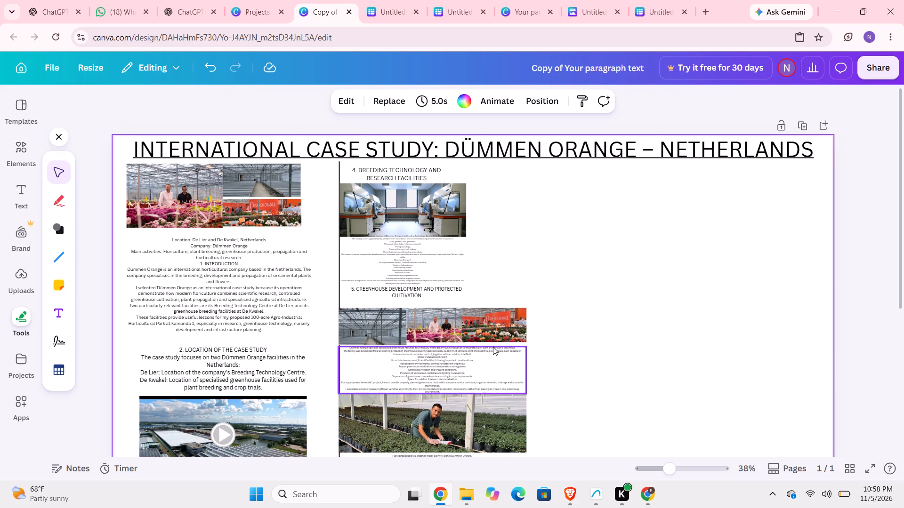
Move the section 5 heading down just above its images and widen its box to the full image row, on one line.
left_click_drag(421, 292, 420, 294)
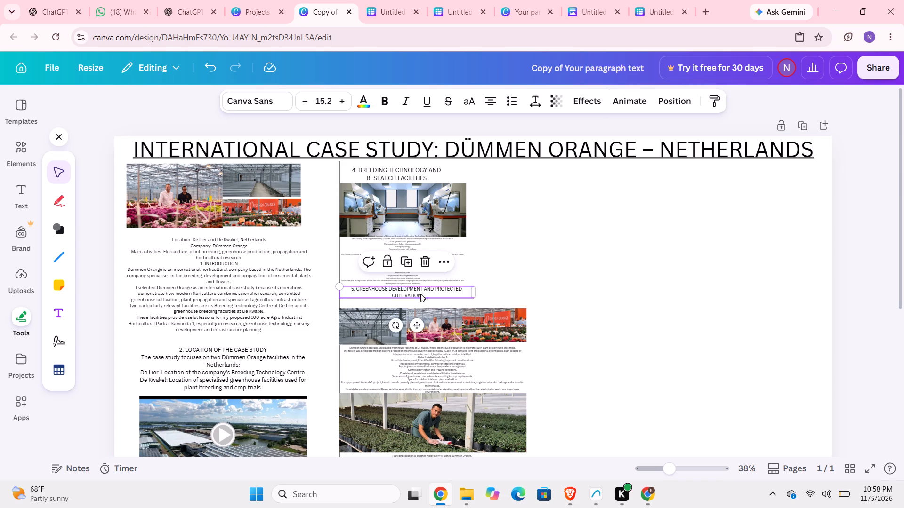
left_click_drag(420, 294, 422, 298)
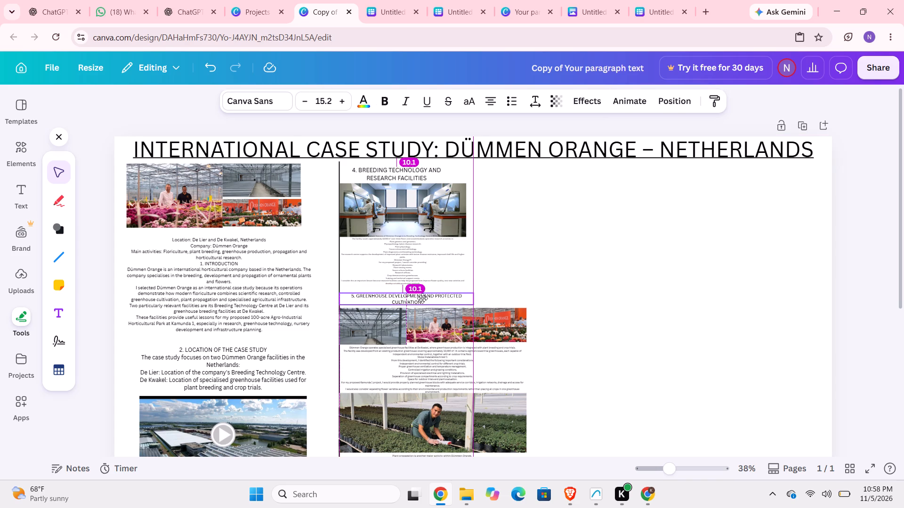
left_click_drag(422, 298, 422, 300)
left_click_drag(476, 301, 505, 302)
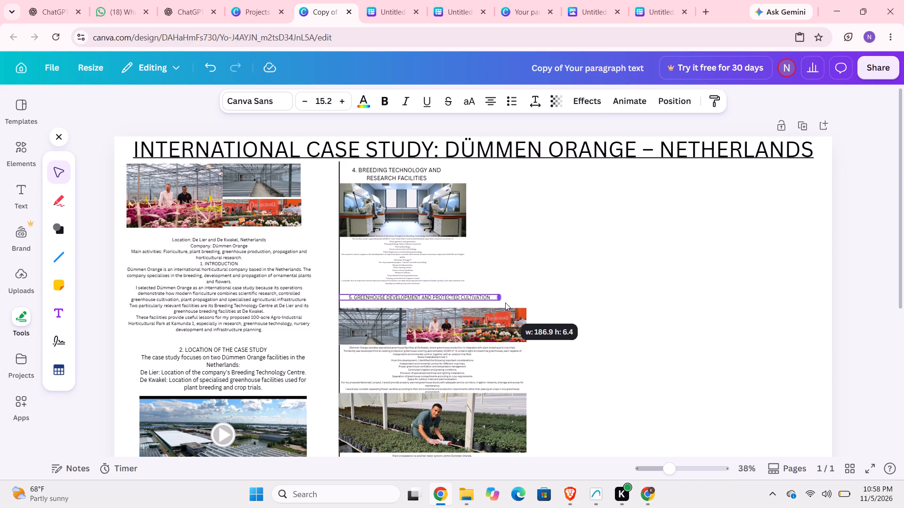
left_click_drag(505, 302, 529, 307)
left_click(598, 297)
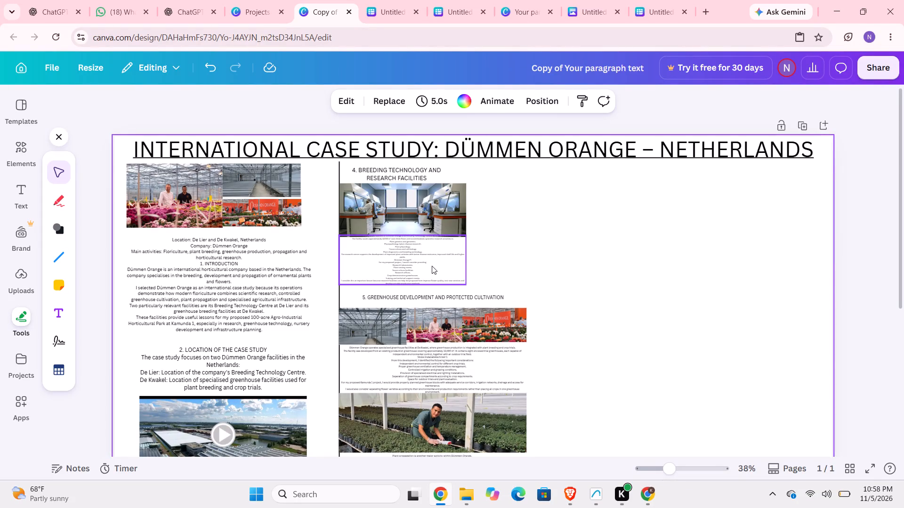
Move the section 4 breeding technology text down slightly, enlarge it to size 7.4 and widen its box to match the section 5 image row.
left_click_drag(432, 266, 433, 276)
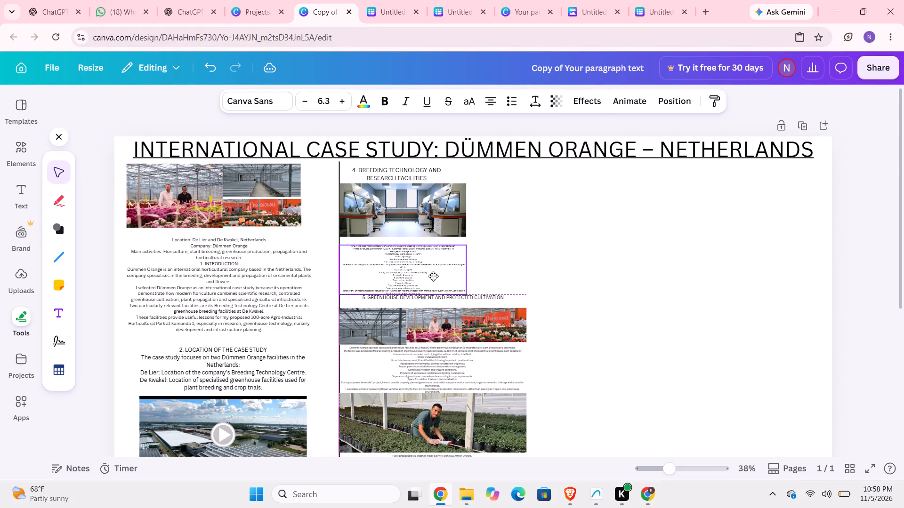
left_click_drag(433, 276, 433, 273)
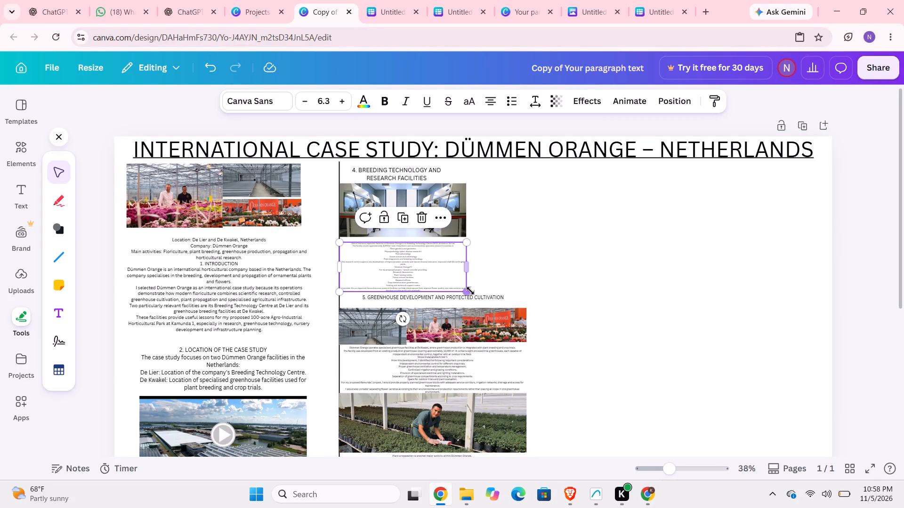
left_click_drag(468, 270, 503, 275)
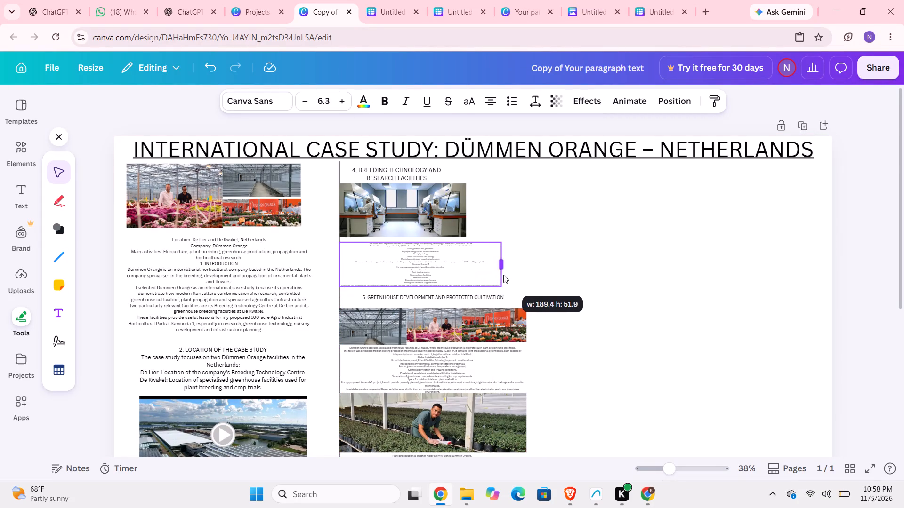
left_click_drag(503, 275, 501, 275)
left_click_drag(500, 244, 503, 236)
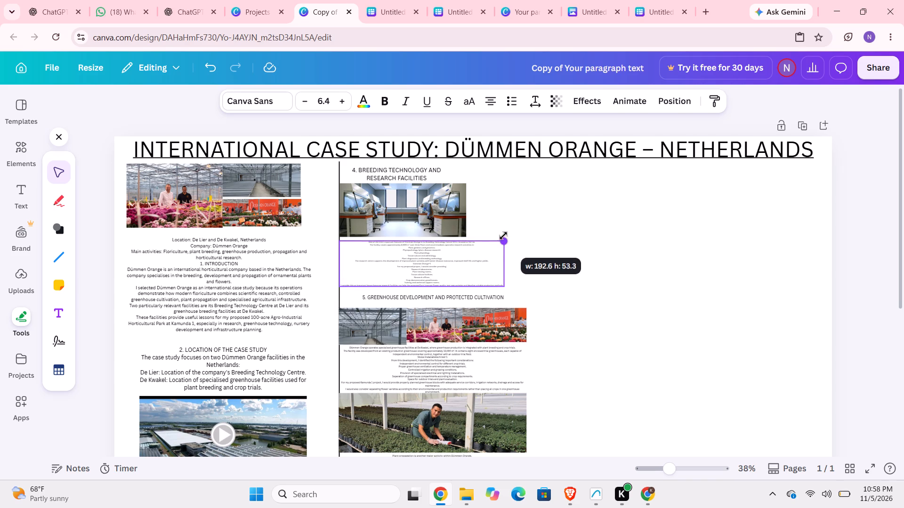
left_click_drag(503, 236, 520, 236)
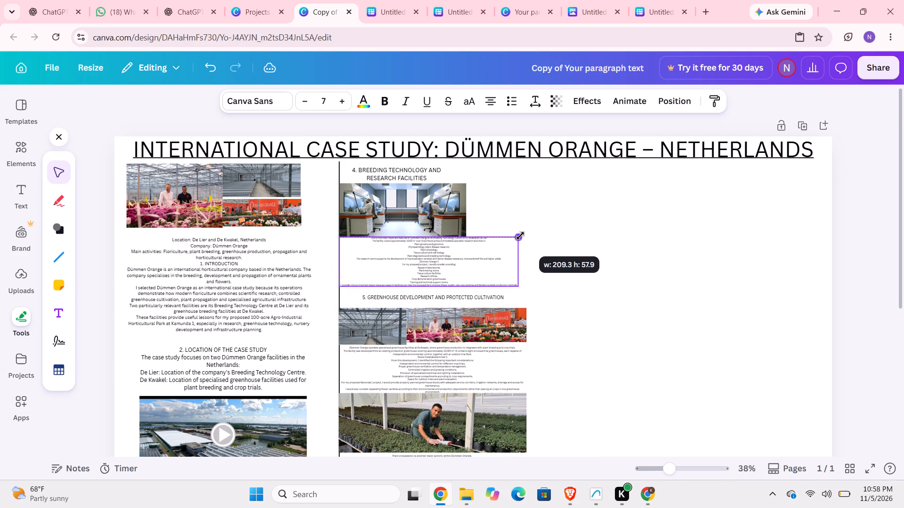
left_click_drag(520, 236, 520, 236)
left_click_drag(519, 263, 508, 266)
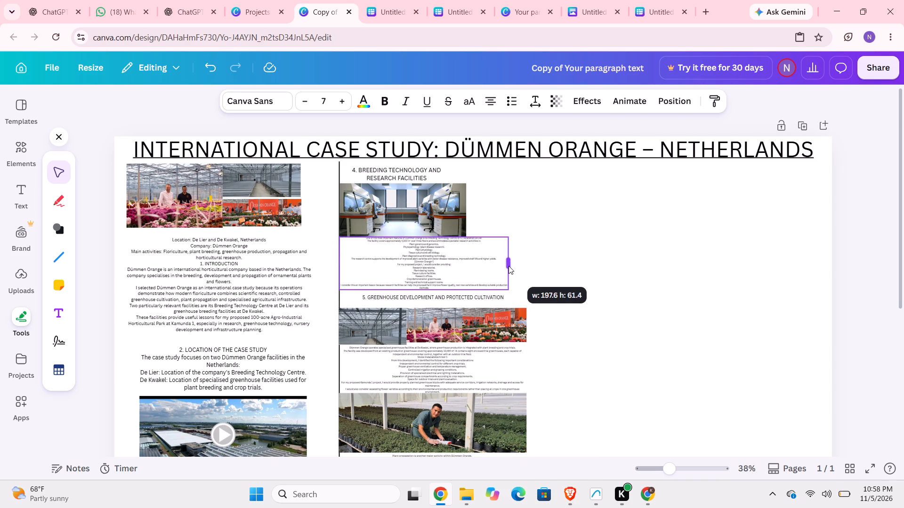
left_click_drag(508, 266, 503, 272)
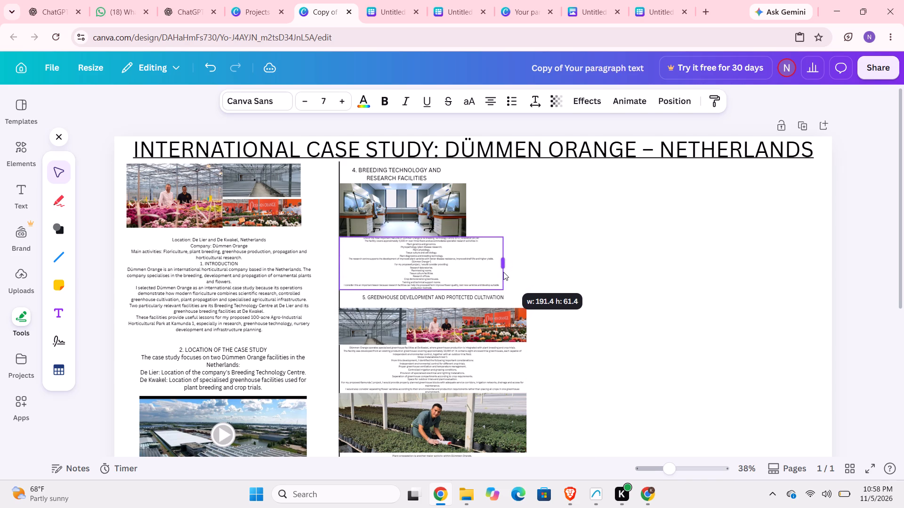
left_click_drag(503, 272, 503, 272)
left_click_drag(505, 288, 507, 294)
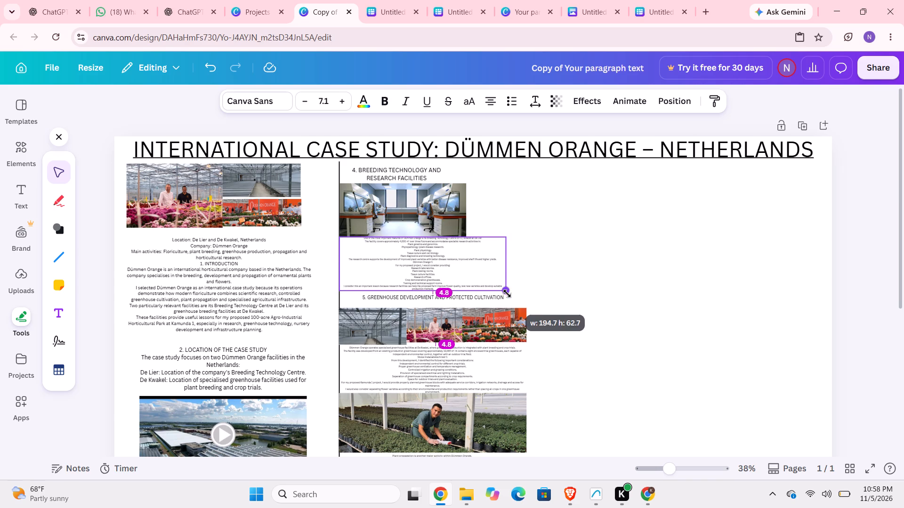
left_click_drag(507, 294, 512, 300)
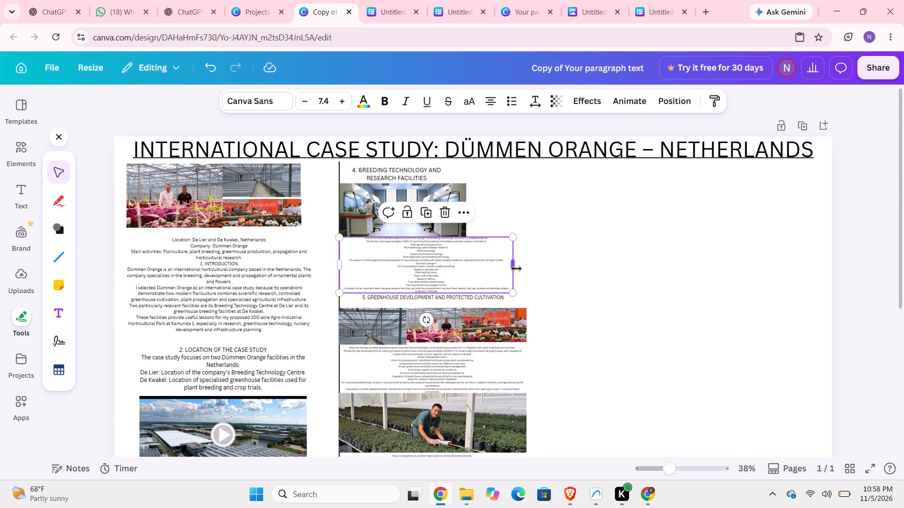
left_click_drag(517, 268, 527, 268)
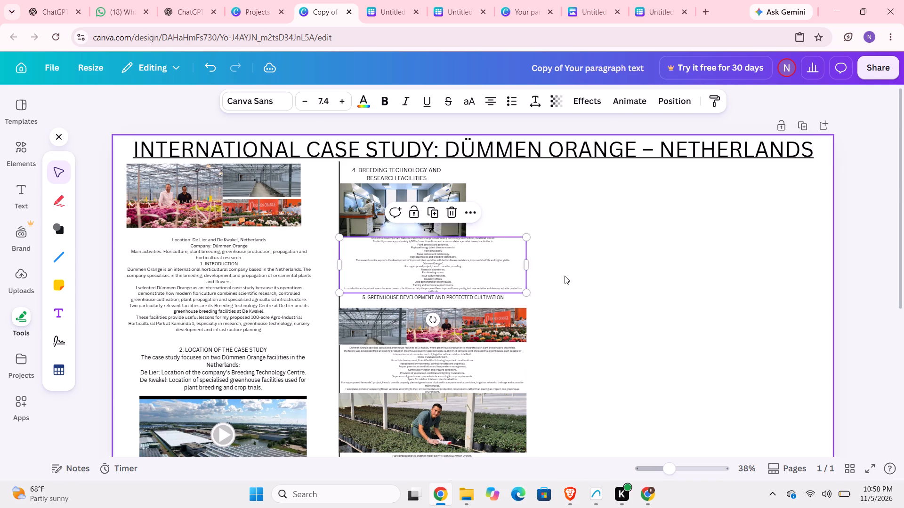
left_click(565, 276)
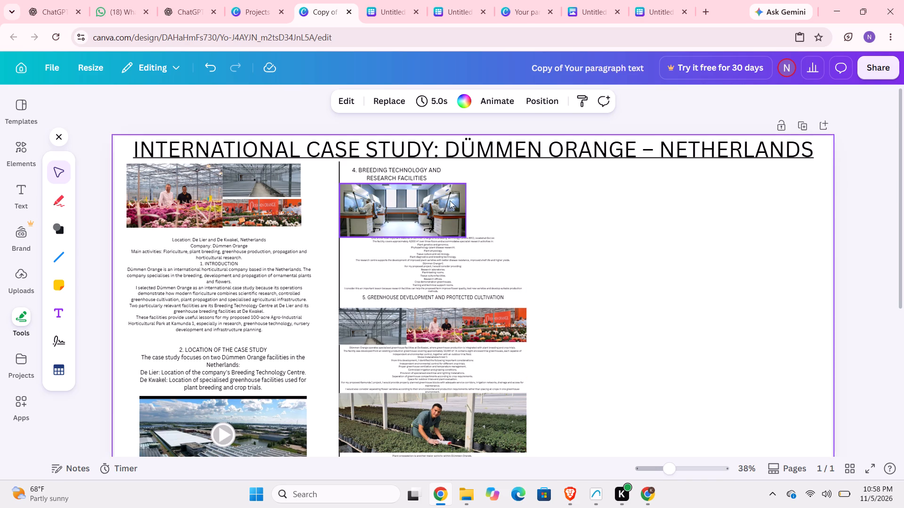
Widen the section 4 laboratory image to match the full width of the section 5 image row.
left_click(470, 204)
left_click(466, 206)
left_click_drag(466, 206, 485, 212)
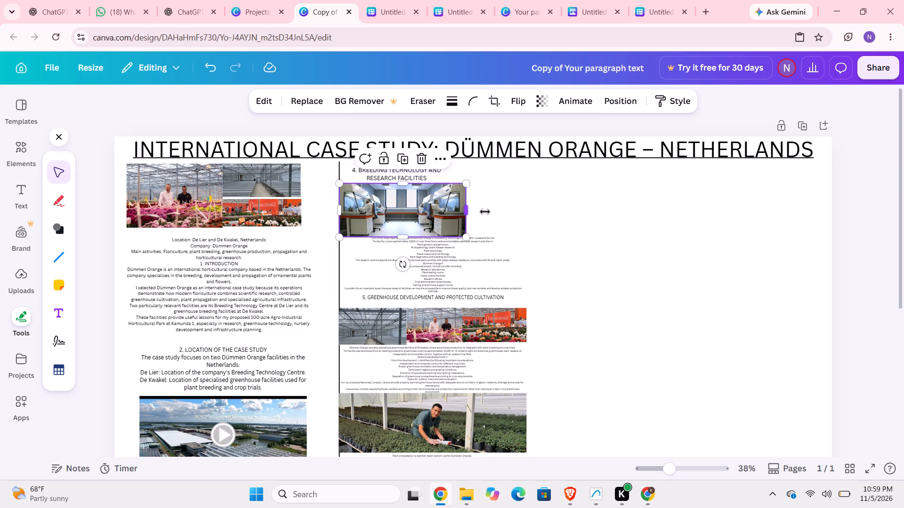
left_click_drag(485, 212, 486, 215)
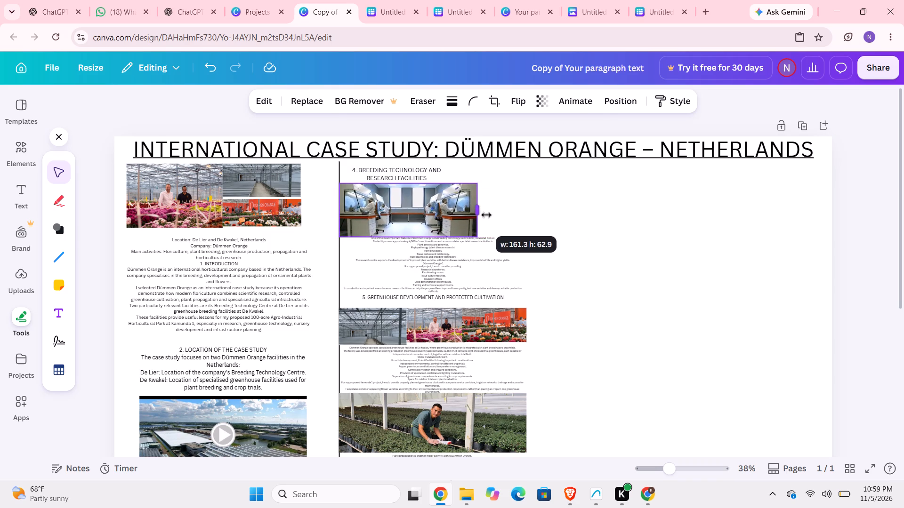
left_click_drag(486, 215, 525, 215)
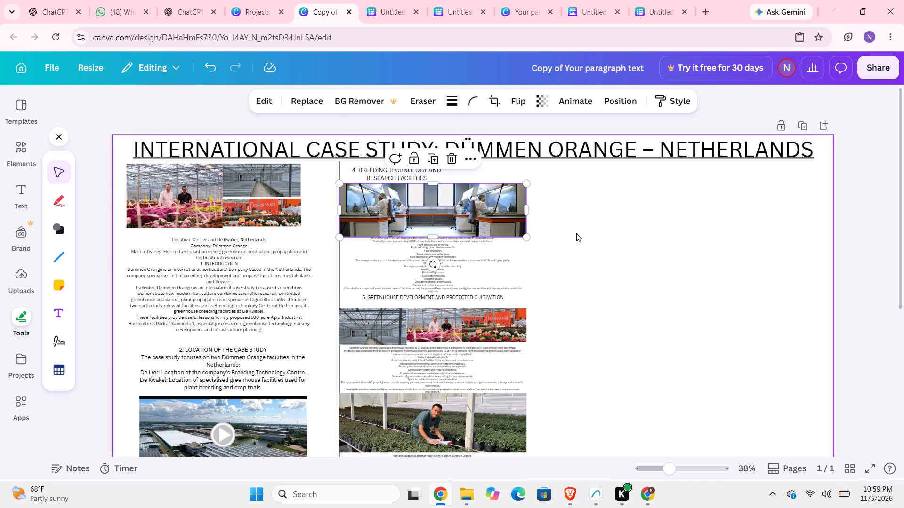
left_click(576, 233)
Examine how both columns are laid out from the title down to the end of their text.
middle_click(562, 250)
scroll(564, 262, "down", 1)
scroll(564, 263, "up", 1)
scroll(564, 263, "down", 1)
scroll(564, 265, "up", 1)
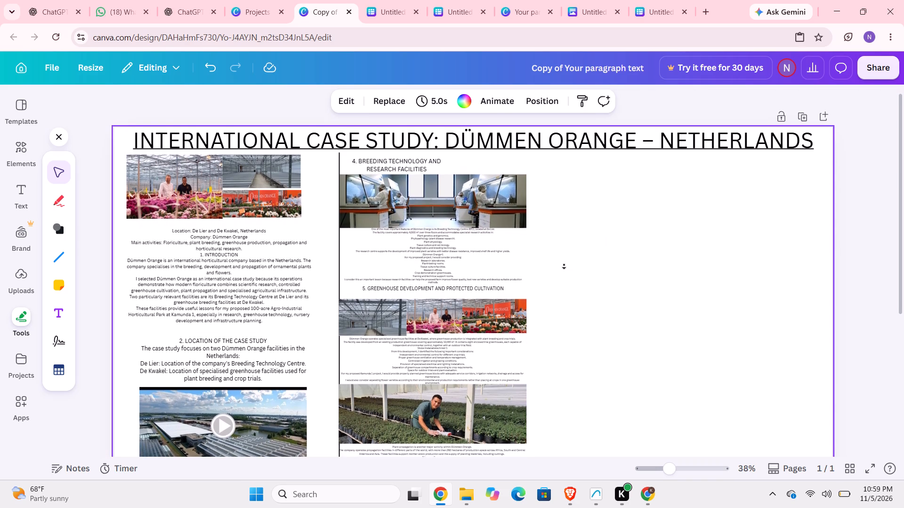
scroll(565, 265, "down", 1)
scroll(565, 265, "up", 1)
scroll(565, 265, "down", 1)
scroll(569, 262, "down", 4, "ctrl")
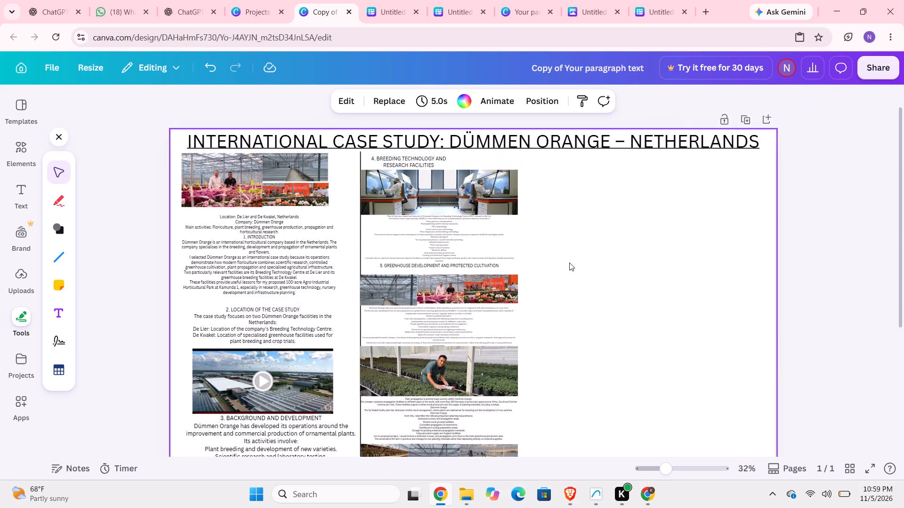
scroll(569, 262, "down", 1, "ctrl")
scroll(569, 262, "up", 2)
scroll(569, 262, "up", 2, "ctrl")
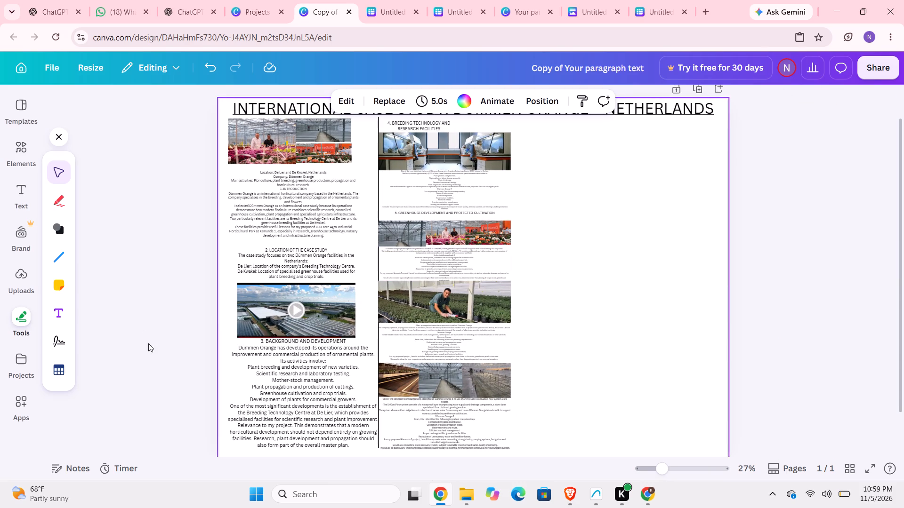
Add a straight line to the page and move it into the empty area beside the second column.
left_click(48, 266)
left_click(56, 263)
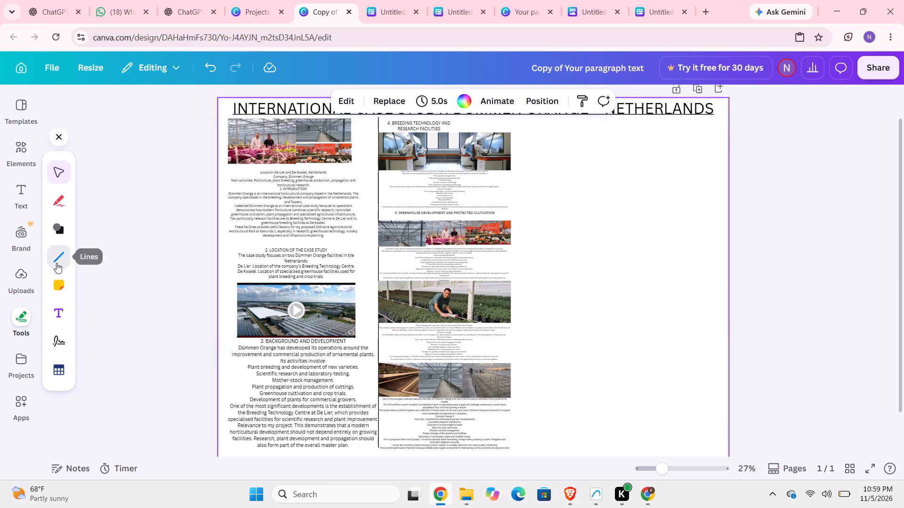
left_click(94, 248)
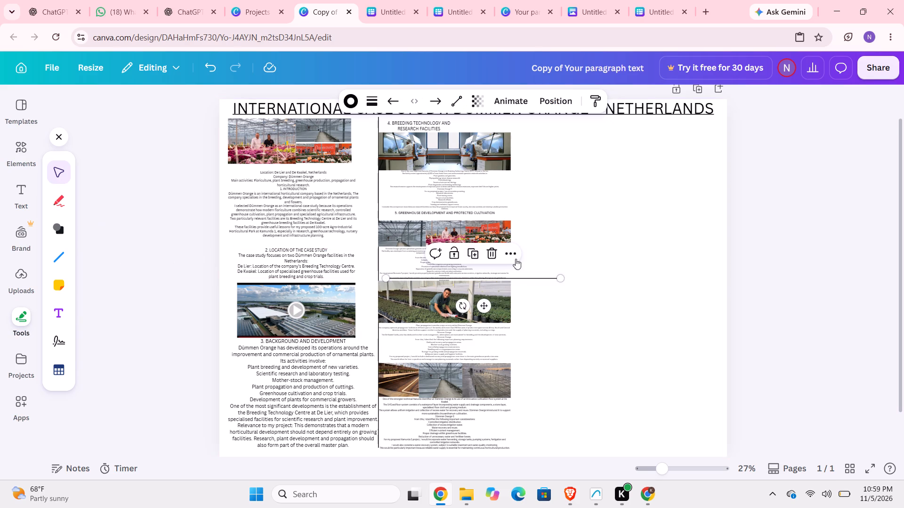
left_click(459, 305)
left_click_drag(553, 279, 592, 259)
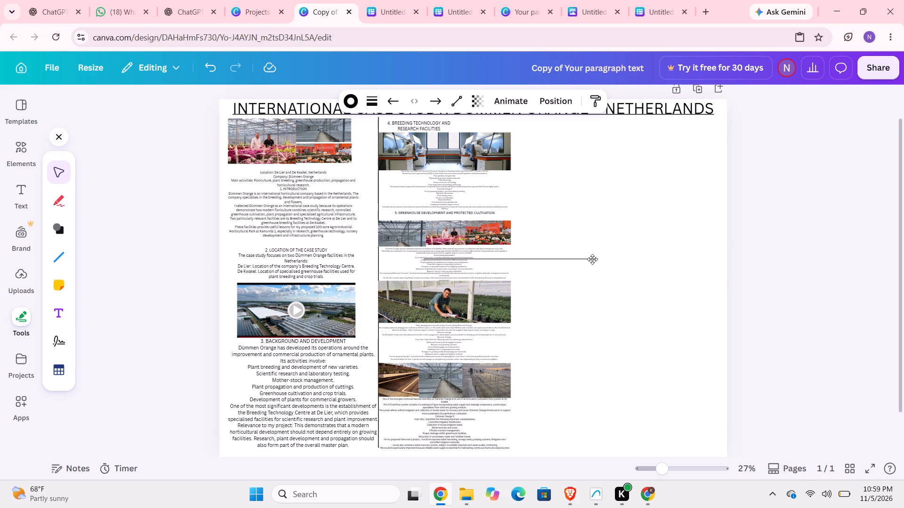
left_click_drag(592, 259, 713, 259)
Rotate the new line by 90 degrees so that it stands vertical.
left_click(624, 283)
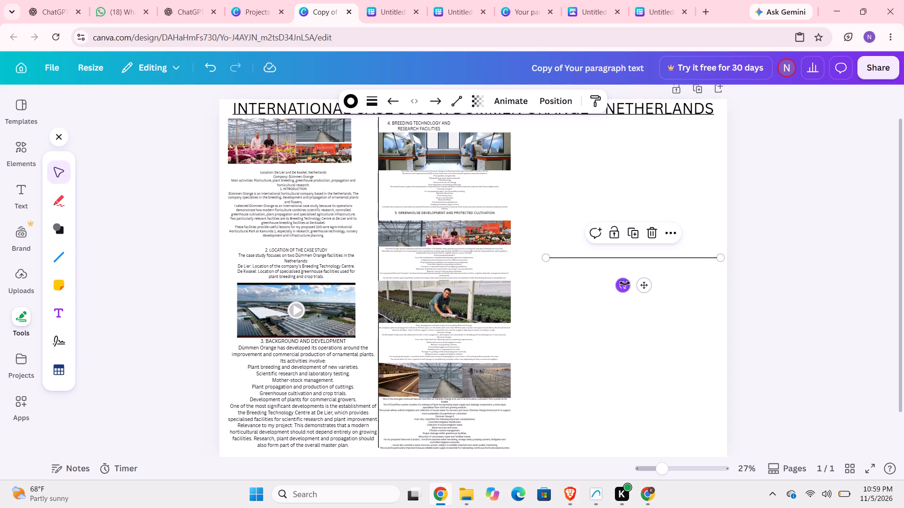
triple_click(625, 283)
double_click(625, 283)
left_click_drag(625, 283, 627, 306)
left_click_drag(627, 306, 903, 265)
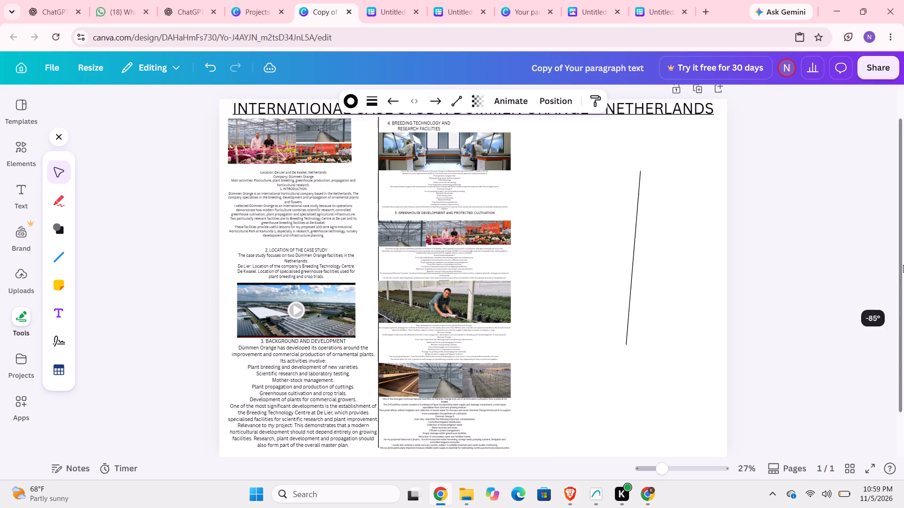
left_click_drag(903, 265, 902, 271)
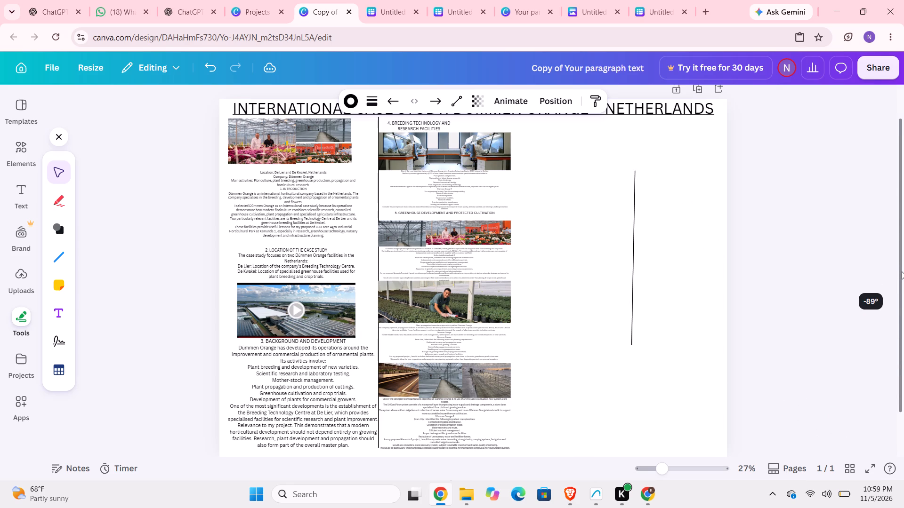
left_click_drag(902, 271, 903, 270)
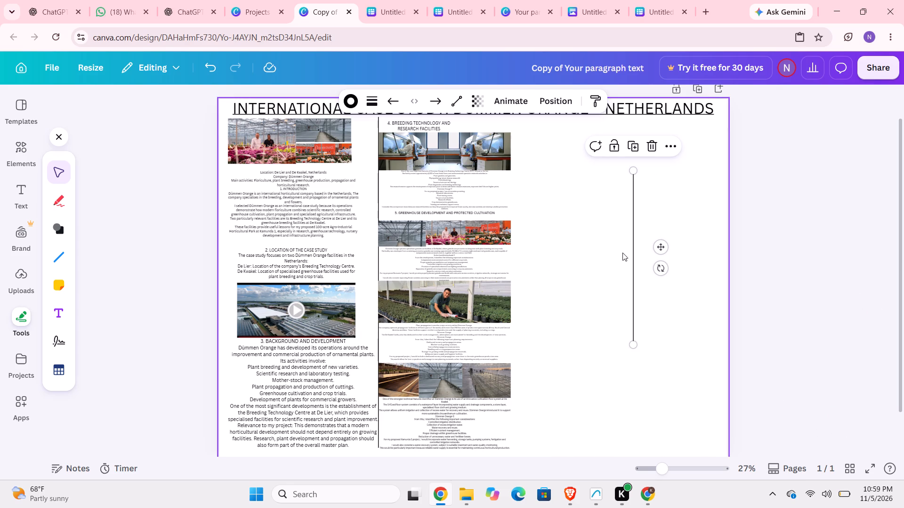
Place the vertical line just beyond the second column's images, starting below the title, and lengthen it to about 555, ending level with the first divider.
left_click_drag(633, 252, 523, 193)
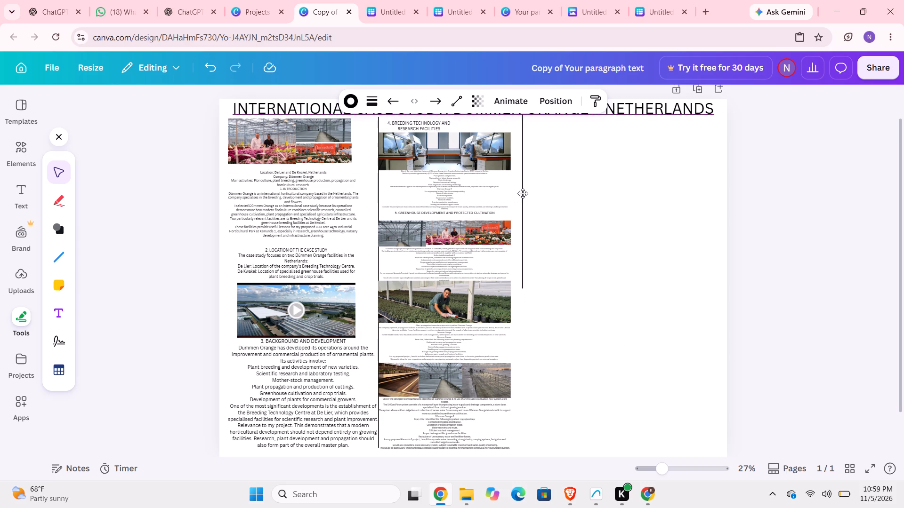
left_click_drag(523, 193, 519, 195)
left_click_drag(517, 290, 512, 428)
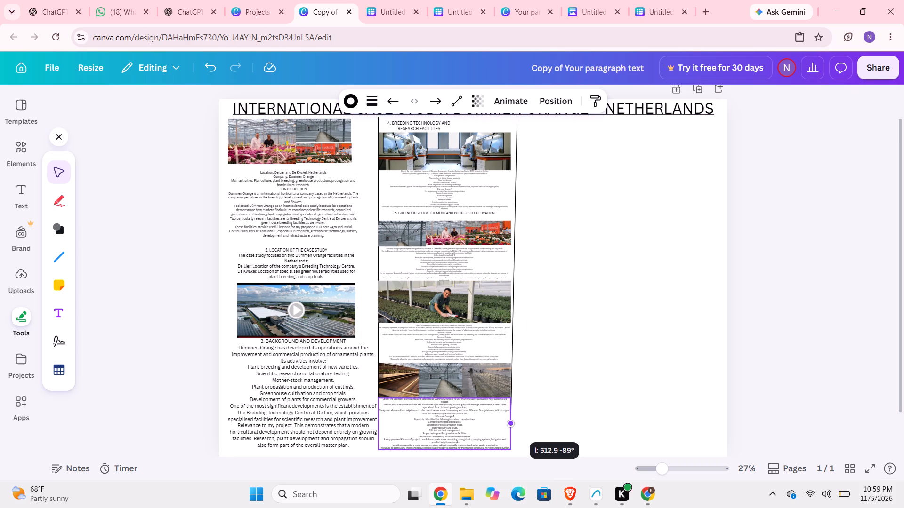
left_click_drag(512, 428, 517, 455)
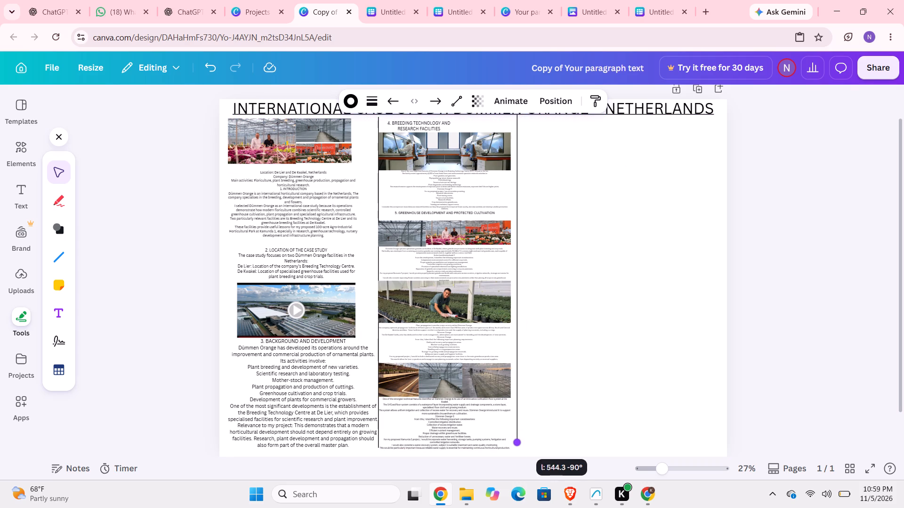
left_click_drag(517, 455, 517, 464)
scroll(517, 462, "down", 5)
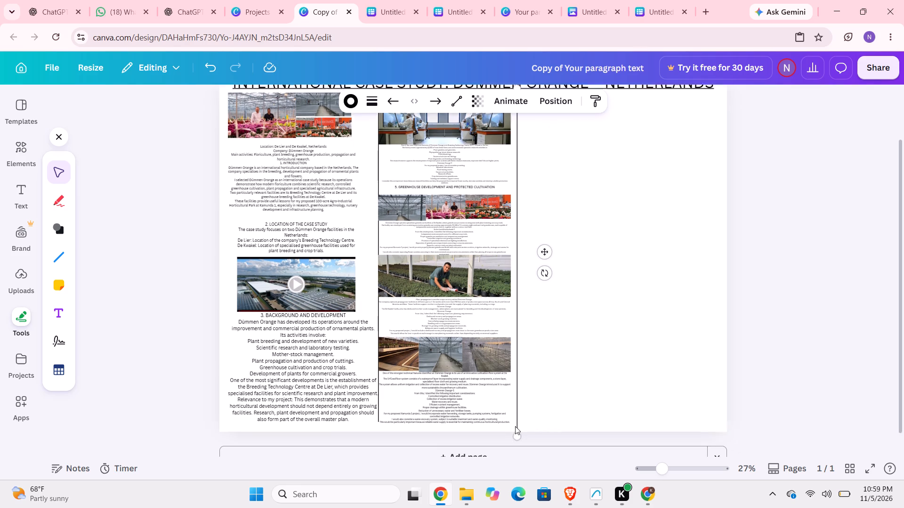
left_click_drag(517, 415, 516, 402)
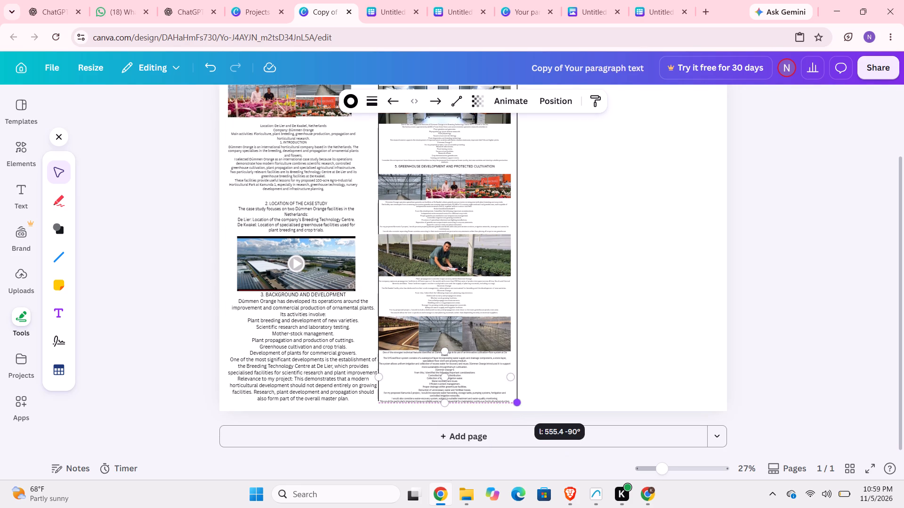
left_click_drag(516, 402, 516, 396)
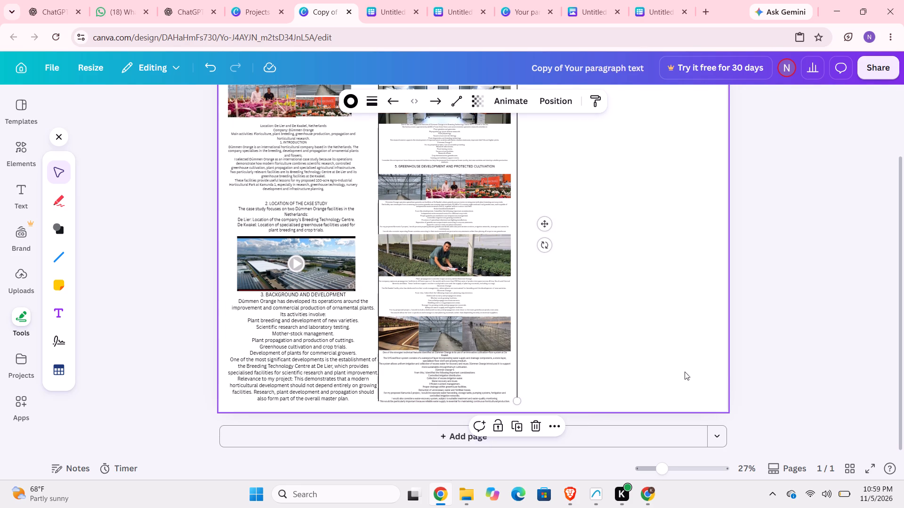
left_click(640, 321)
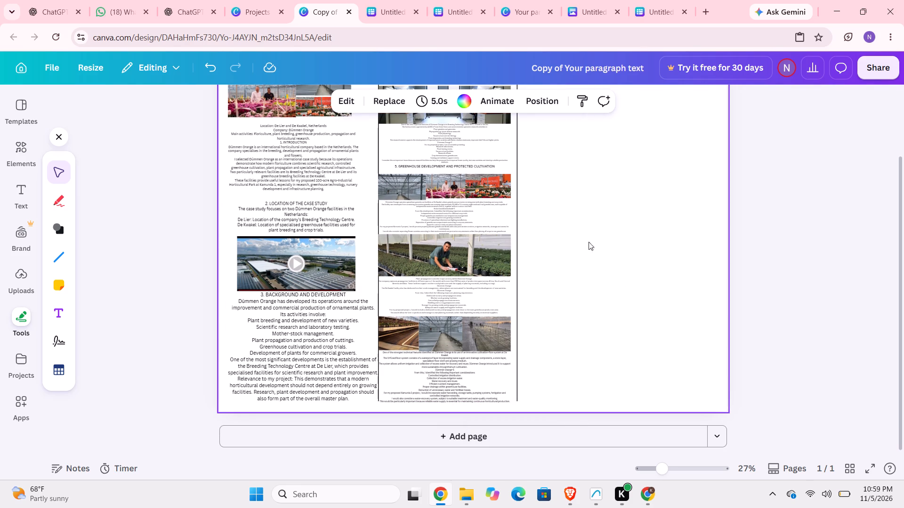
Examine the whole page layout with both column dividers and the empty third column.
middle_click_drag(581, 222, 566, 353)
scroll(565, 359, "down", 2)
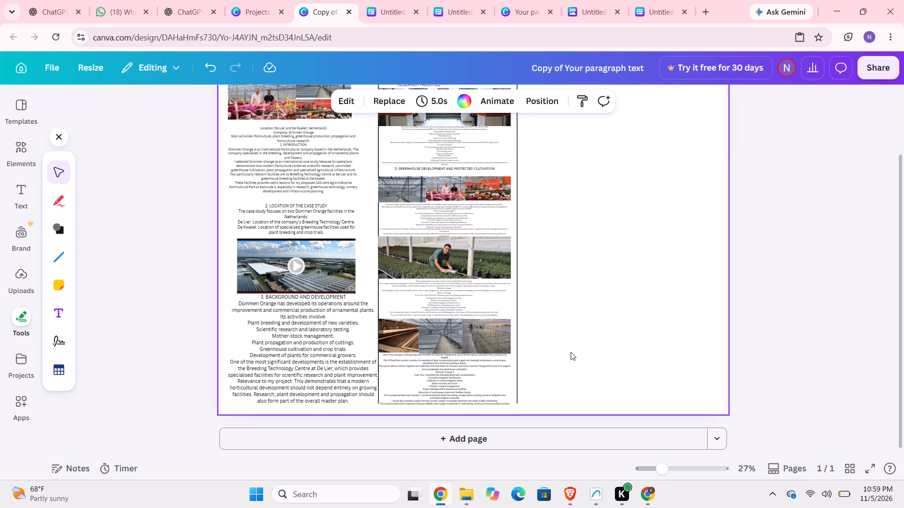
scroll(571, 352, "up", 3, "ctrl")
scroll(571, 352, "down", 4, "ctrl")
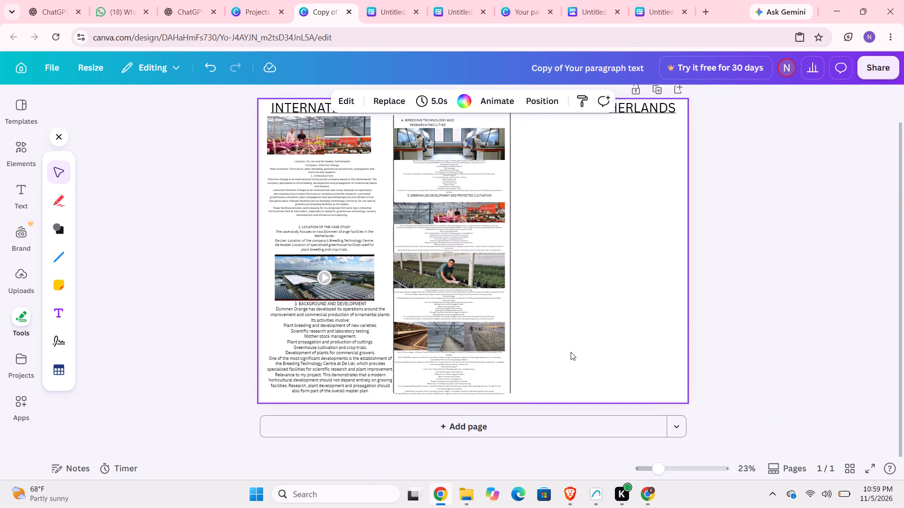
scroll(587, 344, "down", 1, "ctrl")
left_click(764, 315)
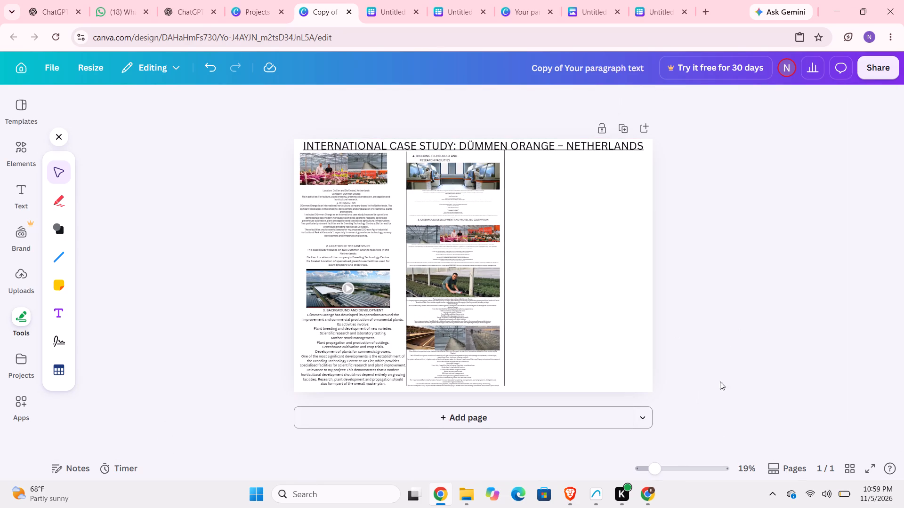
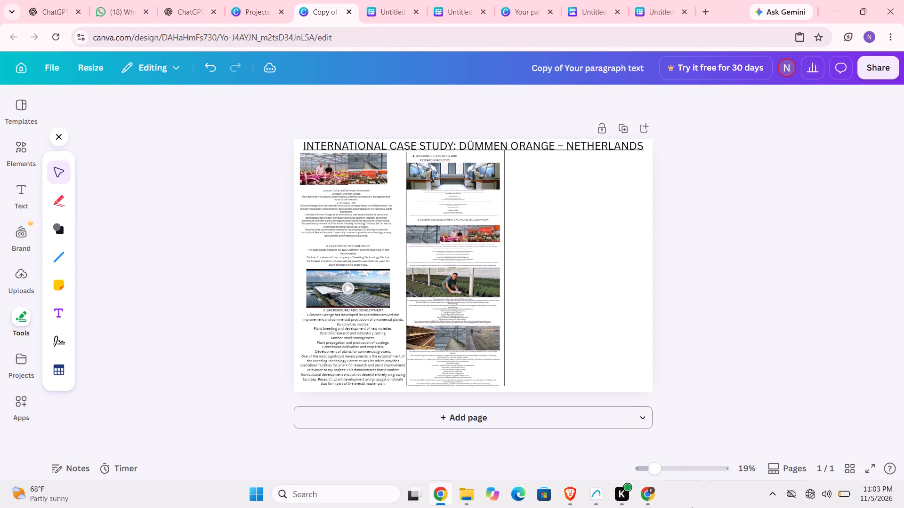
Open the computer's list of available Wi-Fi networks and connect to the secured network Nick.
left_click(804, 496)
left_click(814, 499)
left_click(810, 497)
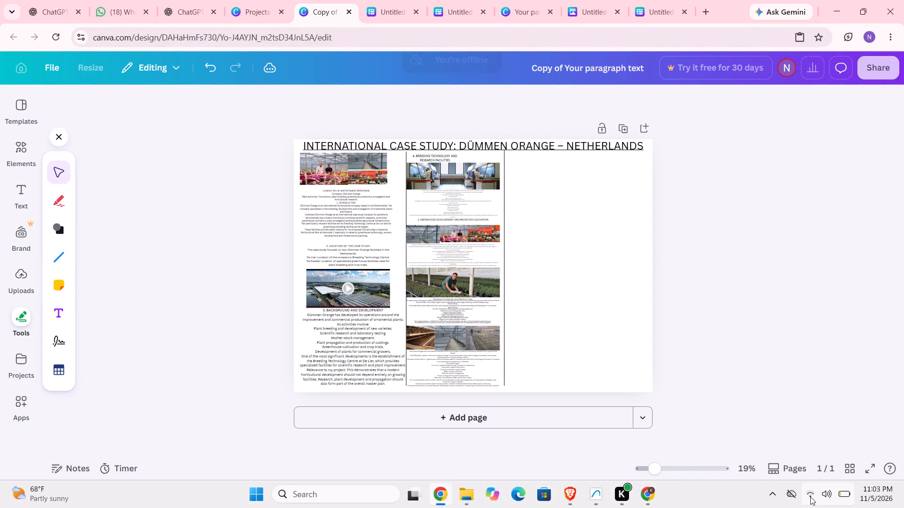
left_click(738, 272)
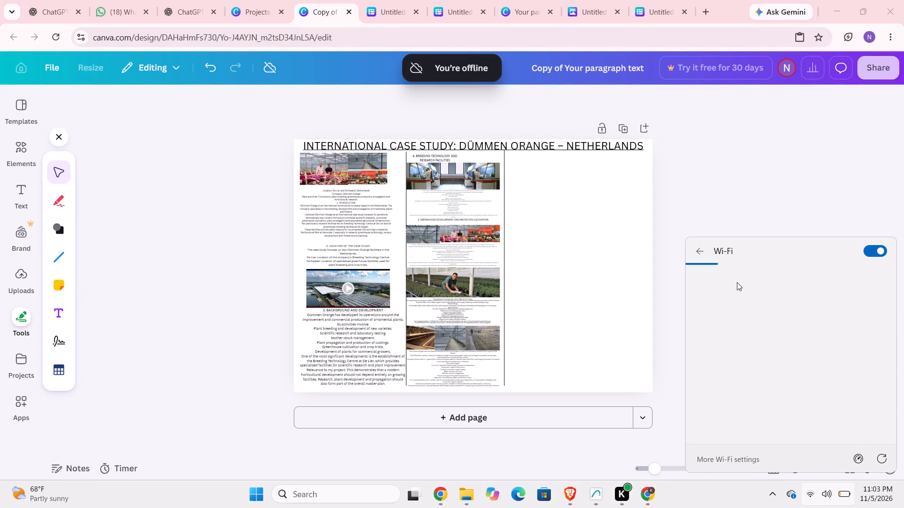
left_click(739, 349)
left_click(840, 365)
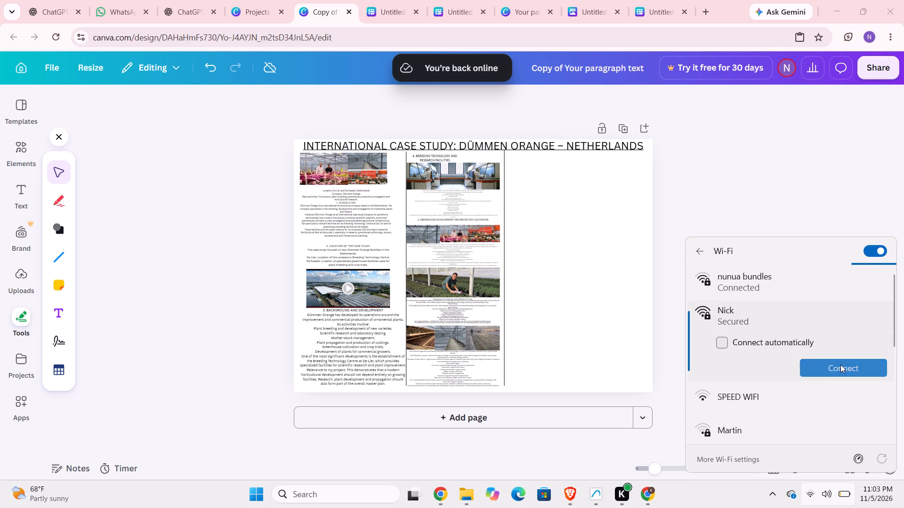
left_click(831, 501)
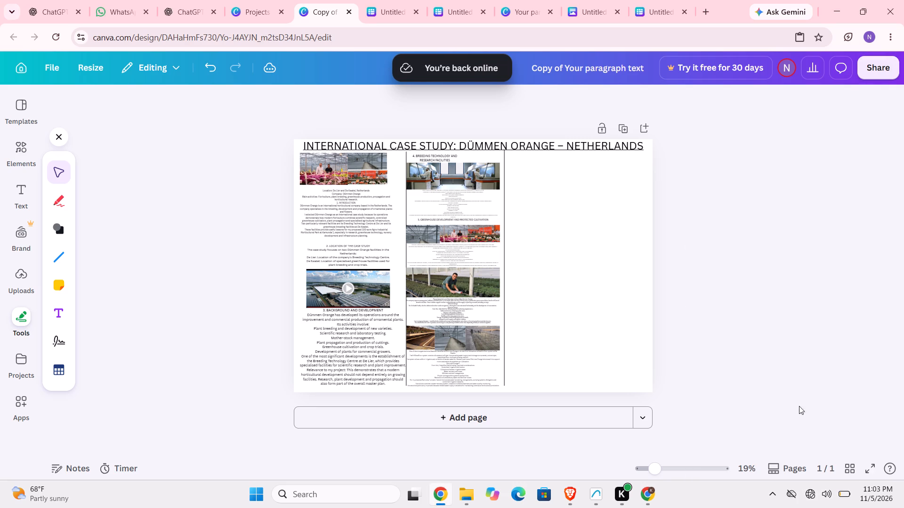
left_click(815, 494)
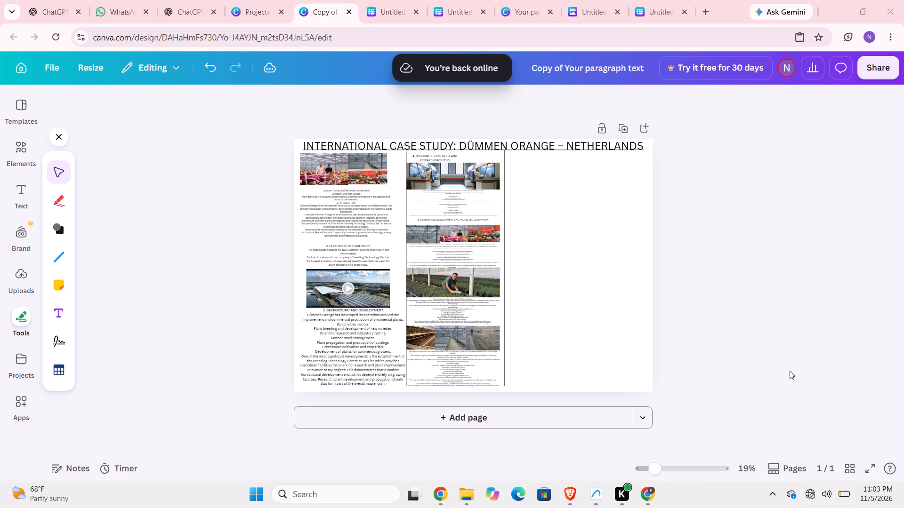